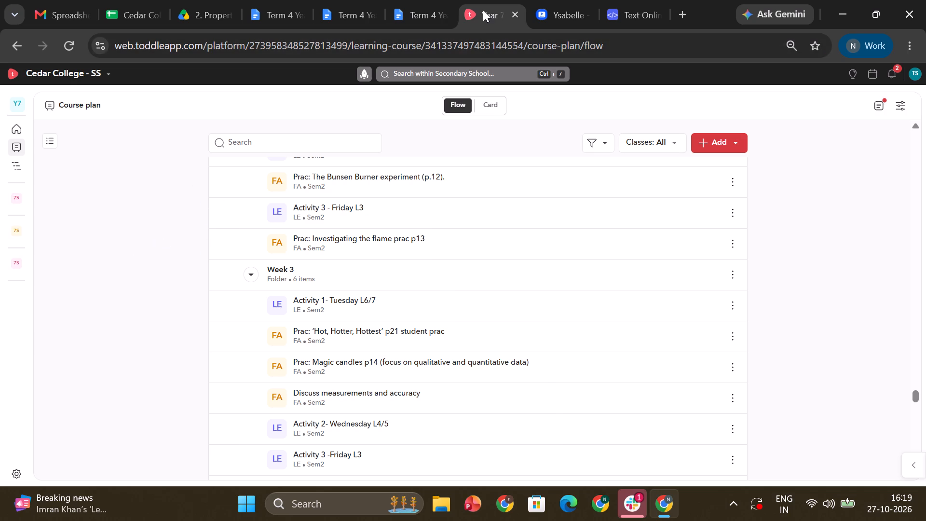
Switch the course plan to the card view and open the unit "[2026-27] Unit :Properties of substances".
scroll(172, 241, up, 18)
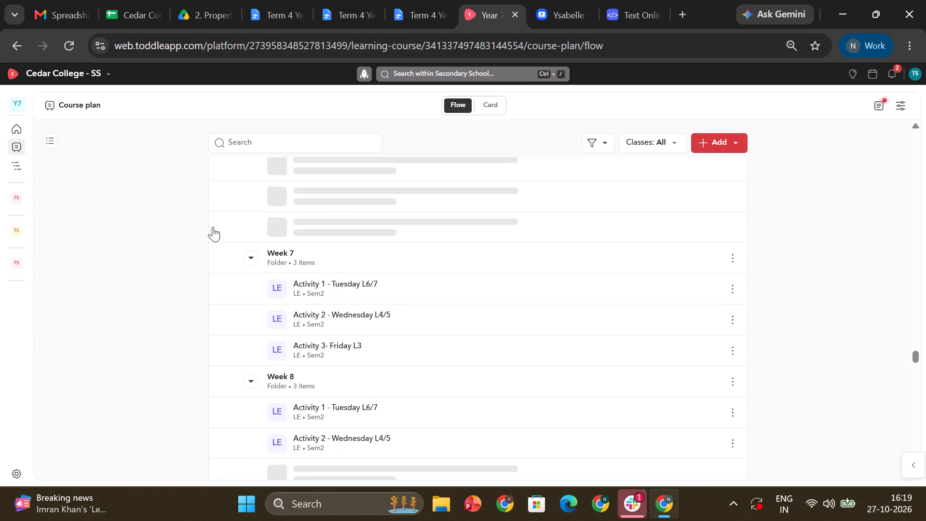
scroll(213, 227, up, 19)
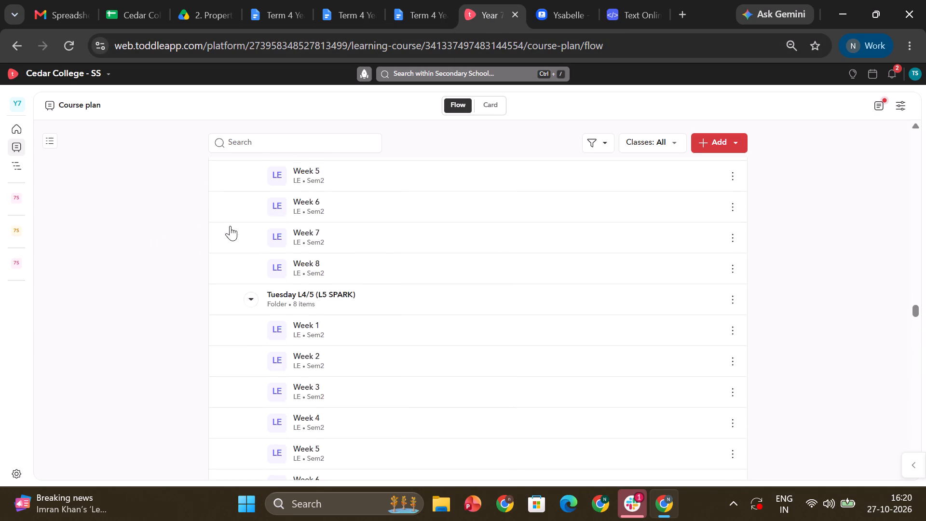
click(143, 219)
click(494, 103)
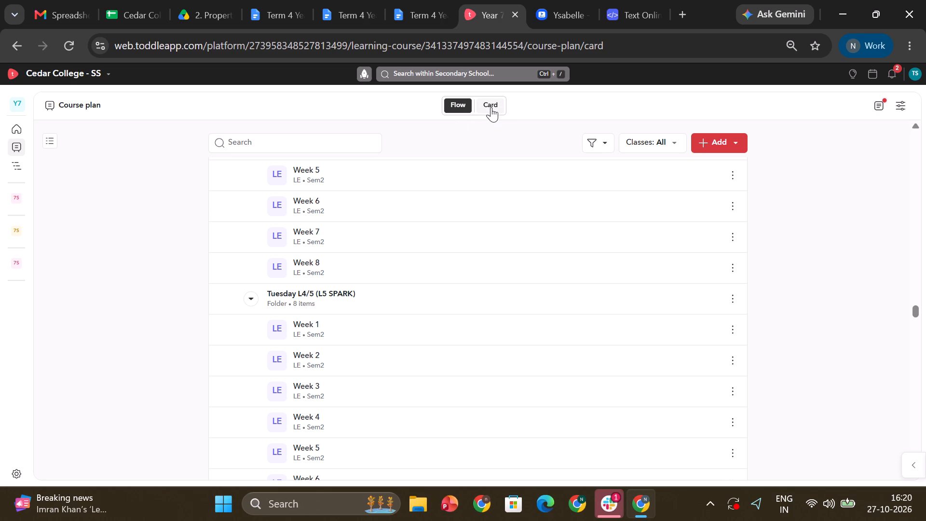
click(491, 107)
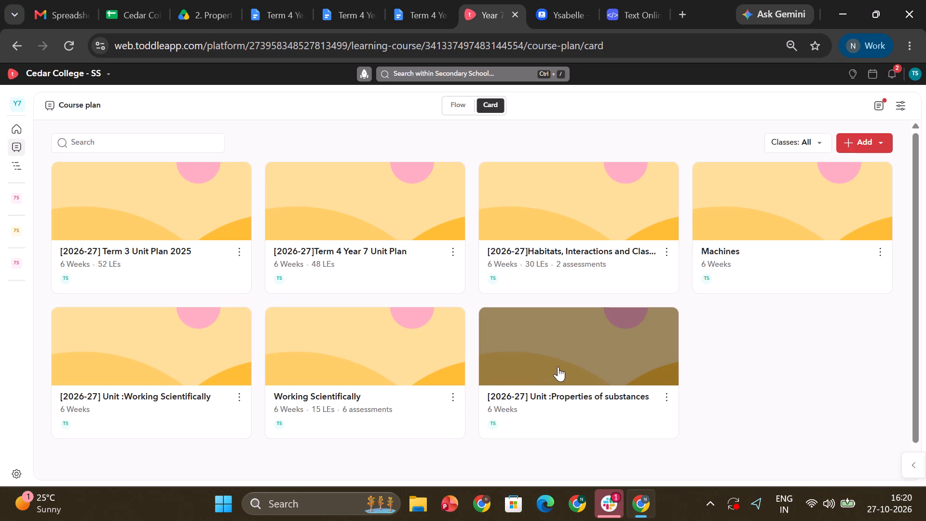
click(546, 376)
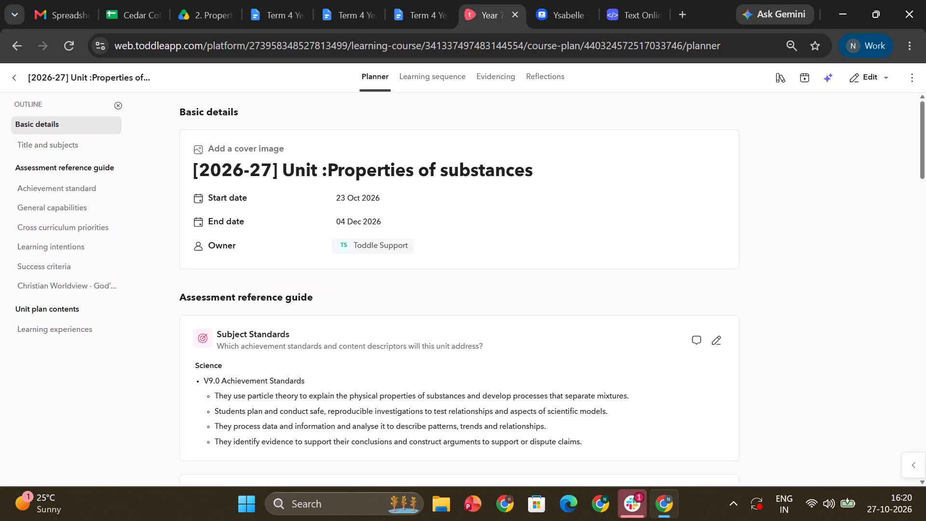
Remove the "[2026-27] Unit :" prefix from the unit title, leaving "Properties of substances".
drag(329, 171, 191, 175)
key(BackSpace)
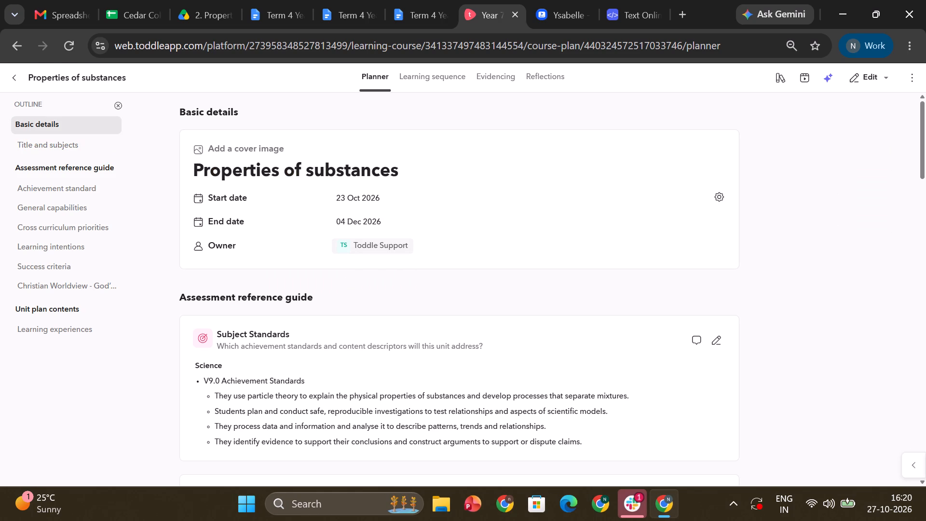
Close the three open Term 4 Year 7 Unit Plan documents and go to the "2. Properties of substances" Drive folder.
click(406, 5)
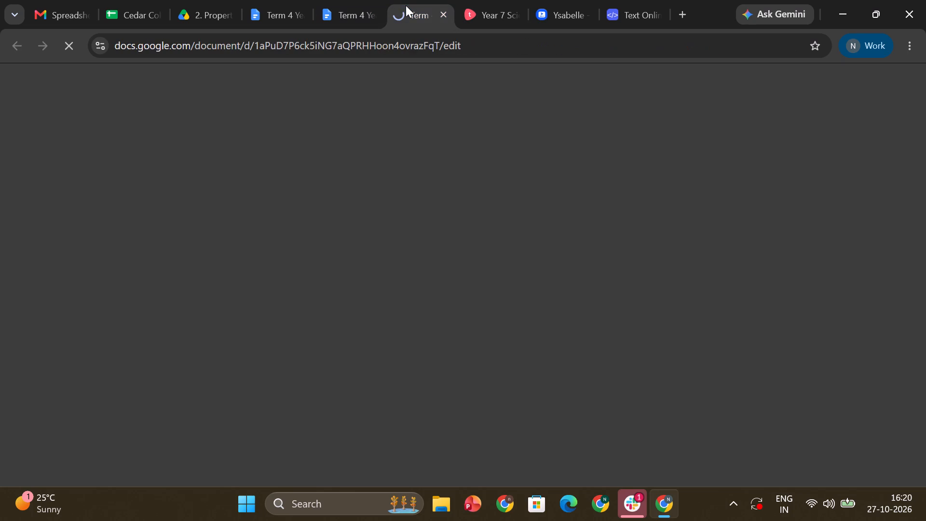
click(440, 13)
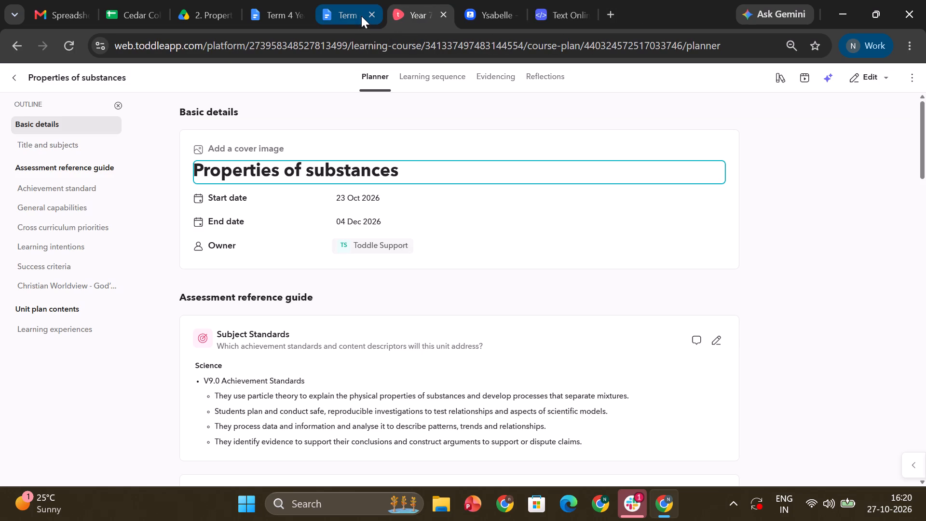
click(370, 16)
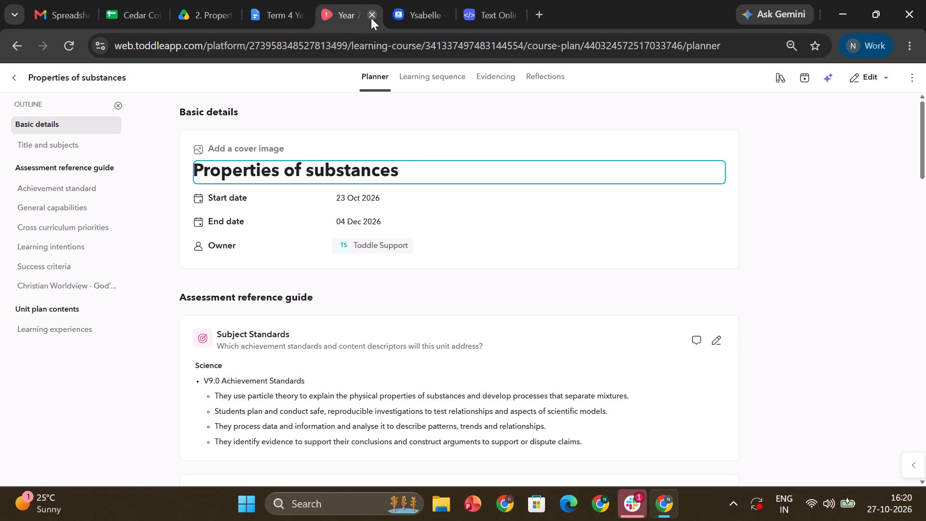
click(272, 0)
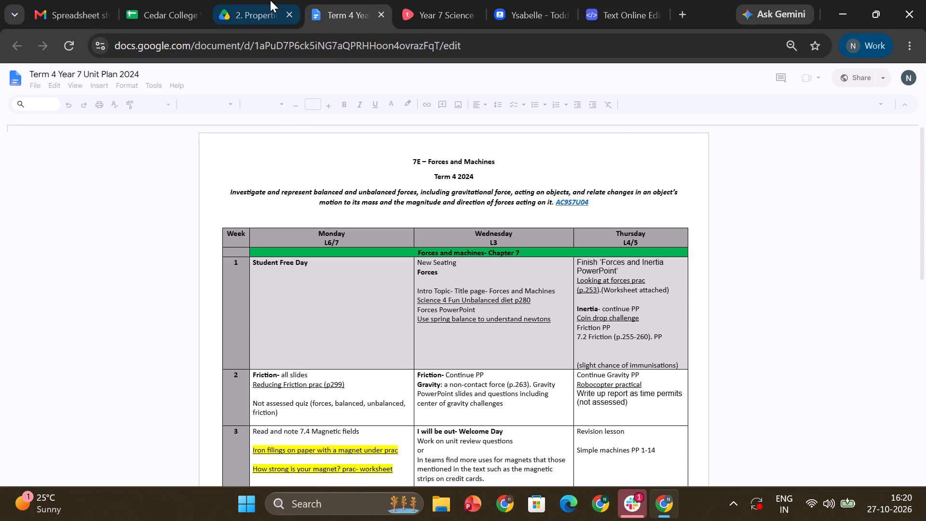
click(262, 0)
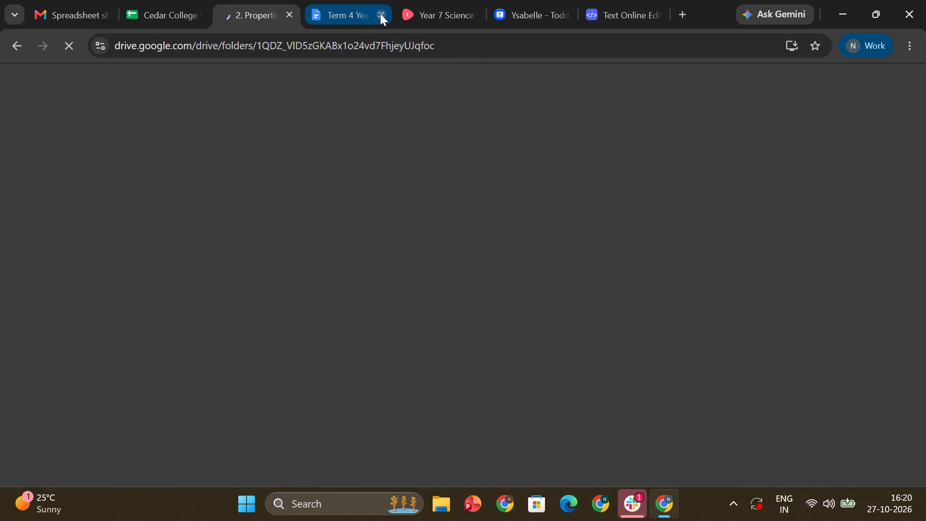
click(380, 14)
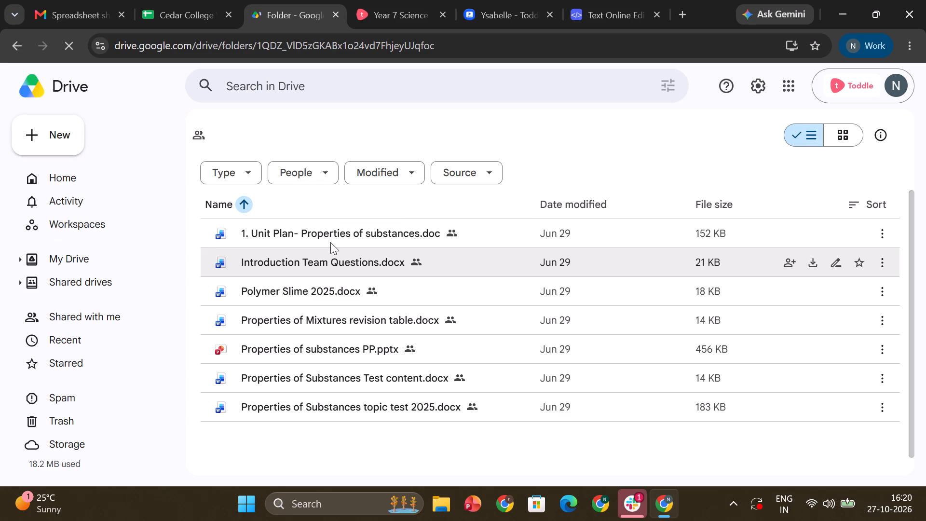
Open the document "1. Unit Plan- Properties of substances.doc" from the Drive folder.
double_click(325, 233)
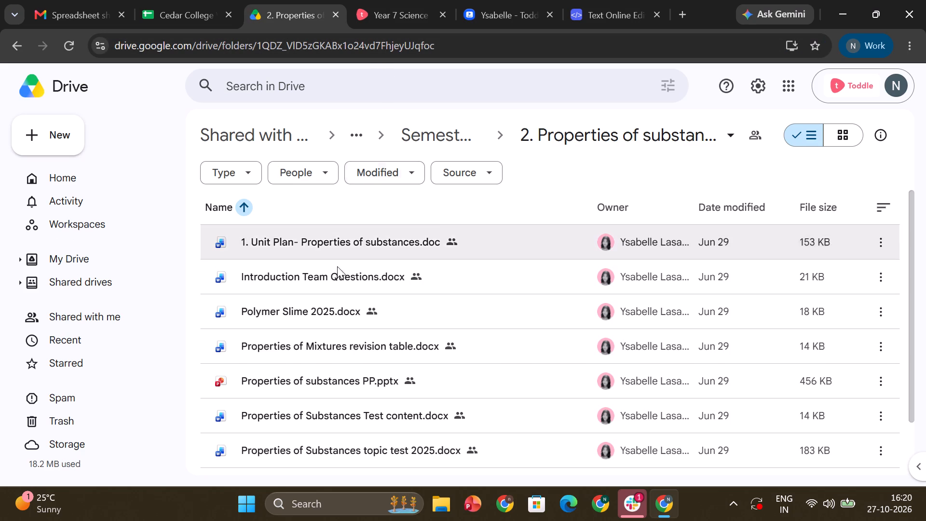
double_click(341, 248)
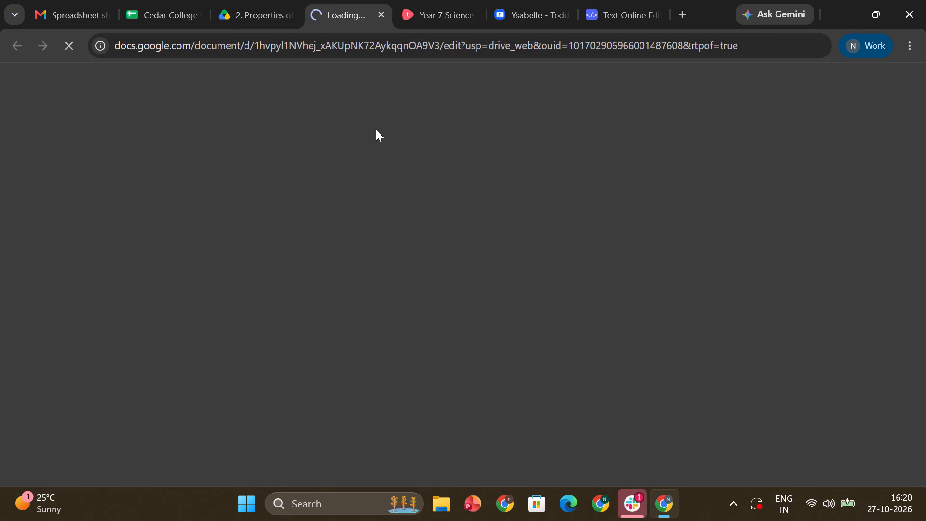
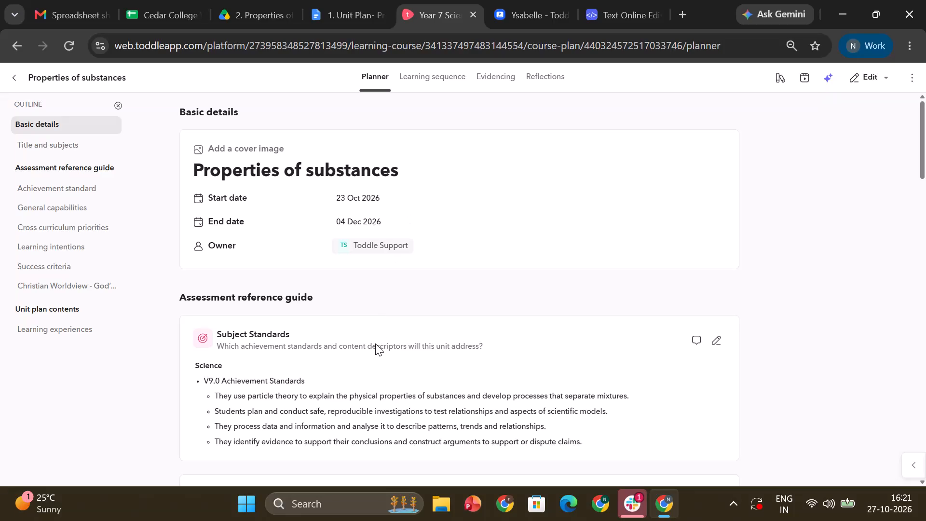
Clear the placeholder example bullets from the Success criteria section of the unit planner.
scroll(322, 303, down, 3)
scroll(634, 255, down, 3)
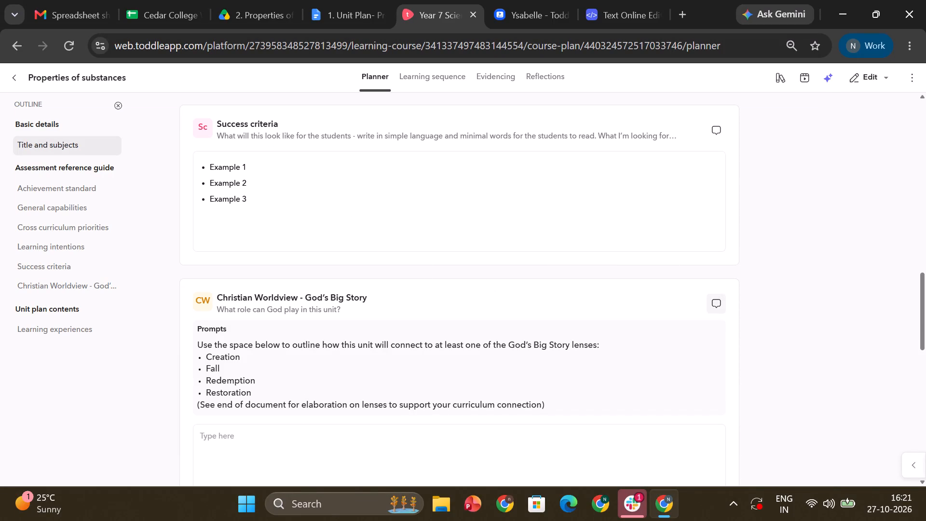
drag(295, 217, 187, 168)
key(BackSpace)
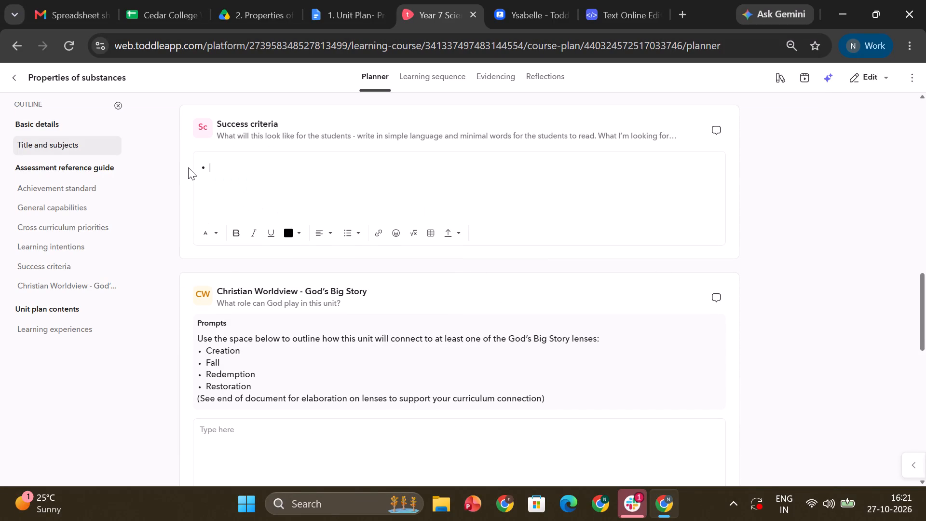
key(BackSpace)
Delete all existing text and the God's Big Story image from the Learning experiences section.
scroll(314, 404, down, 5)
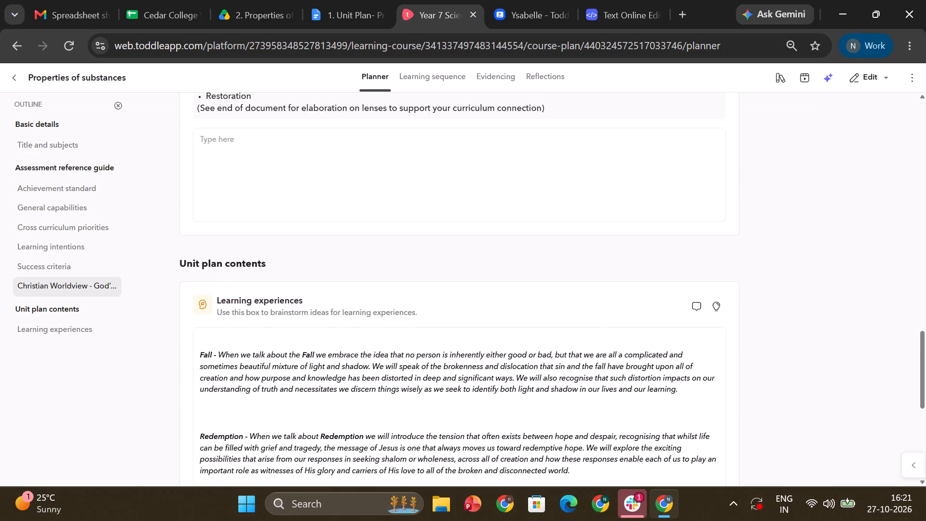
scroll(374, 368, down, 4)
click(447, 341)
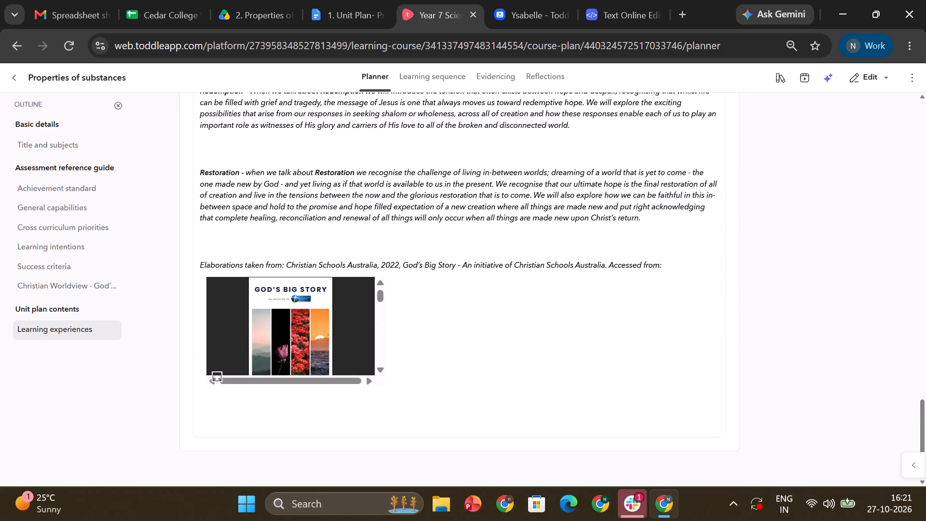
key(ctrl+a)
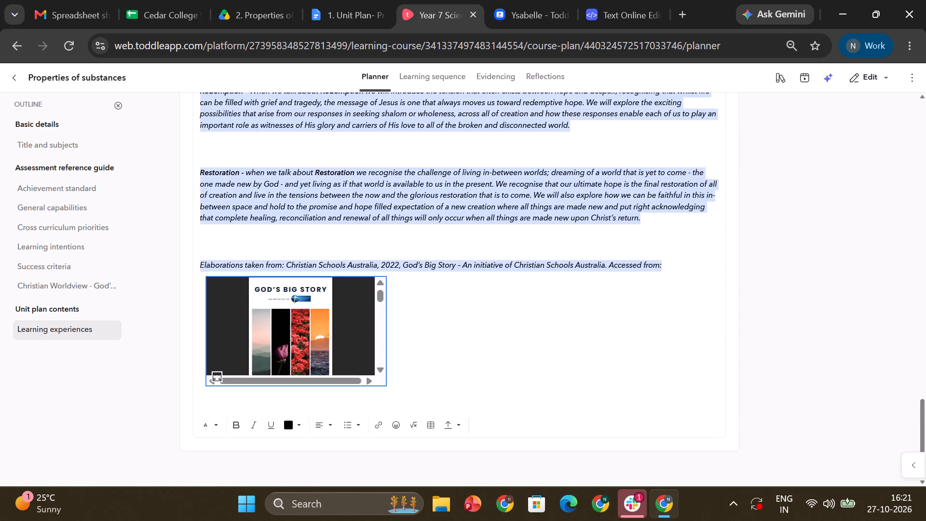
key(BackSpace)
Clear the placeholder example bullets from the Learning intentions section.
scroll(430, 345, up, 5)
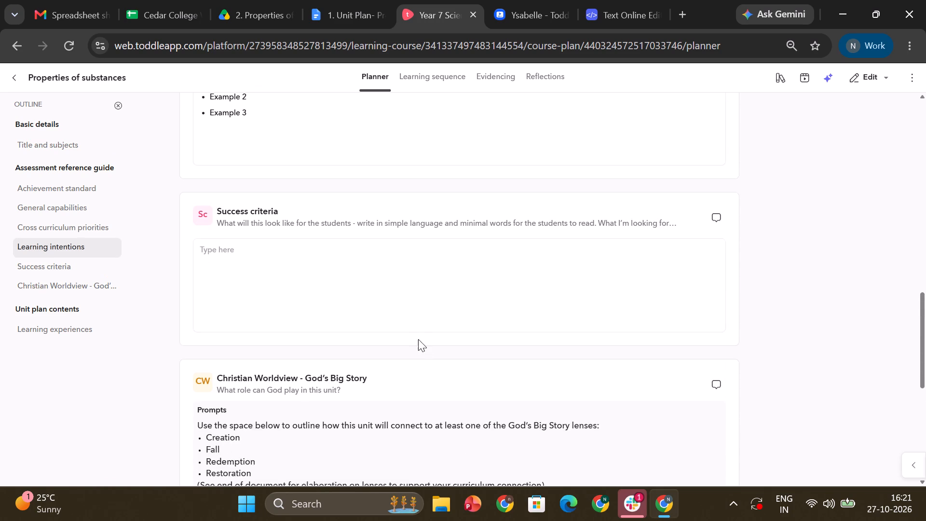
scroll(416, 339, up, 5)
scroll(303, 386, down, 3)
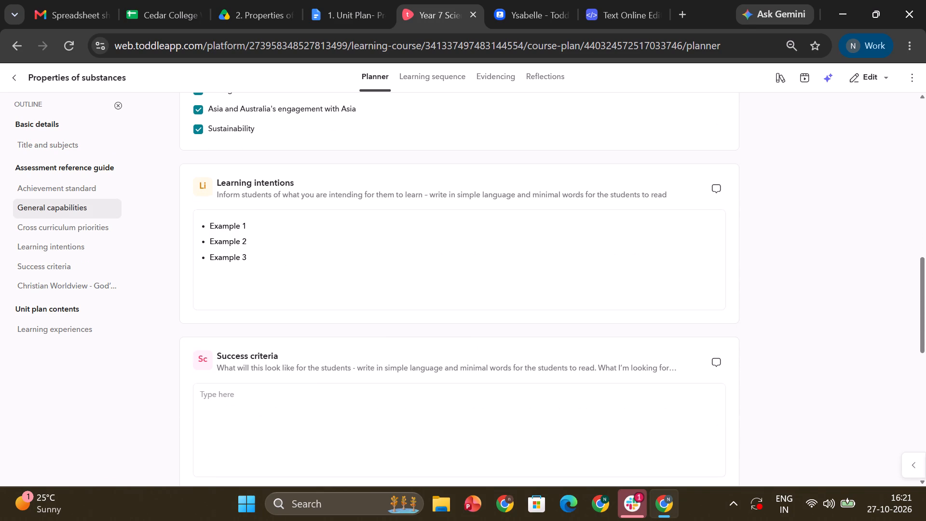
click(245, 275)
key(ctrl+a)
key(ctrl+BackSpace)
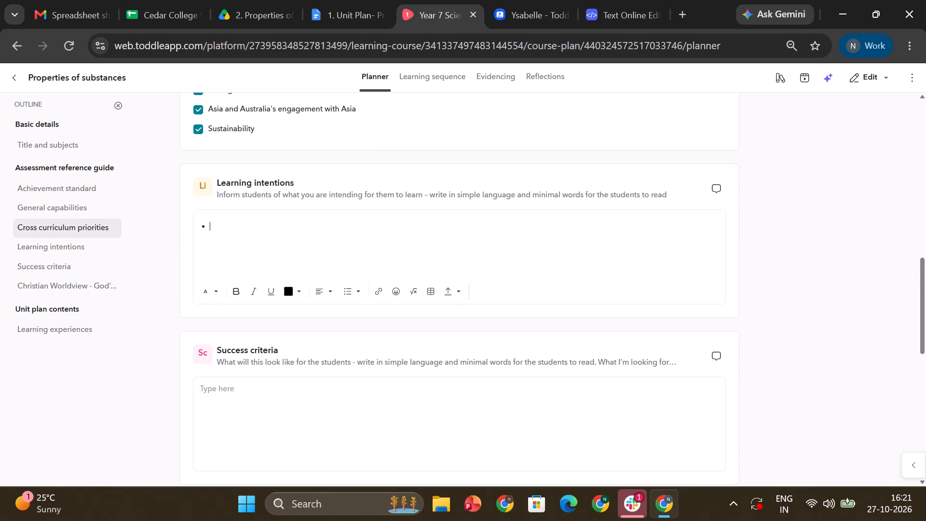
key(BackSpace)
Show the "1. Unit Plan- Properties of substances" document and the Toddle unit planner side by side in a split view.
scroll(345, 272, up, 6)
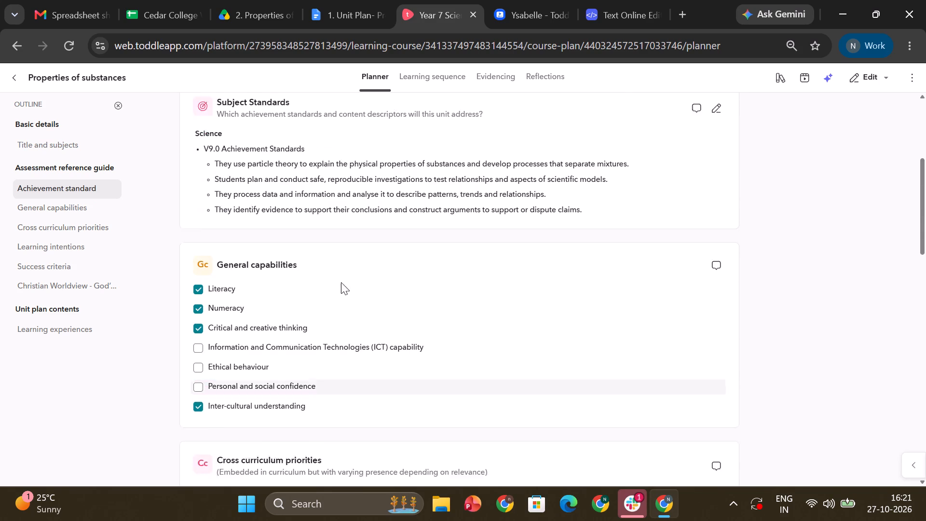
scroll(361, 270, up, 3)
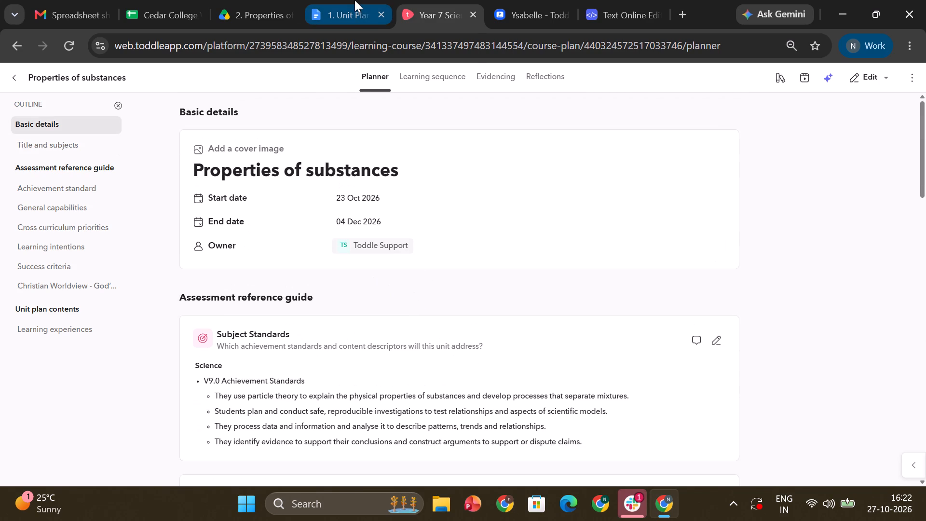
click(354, 0)
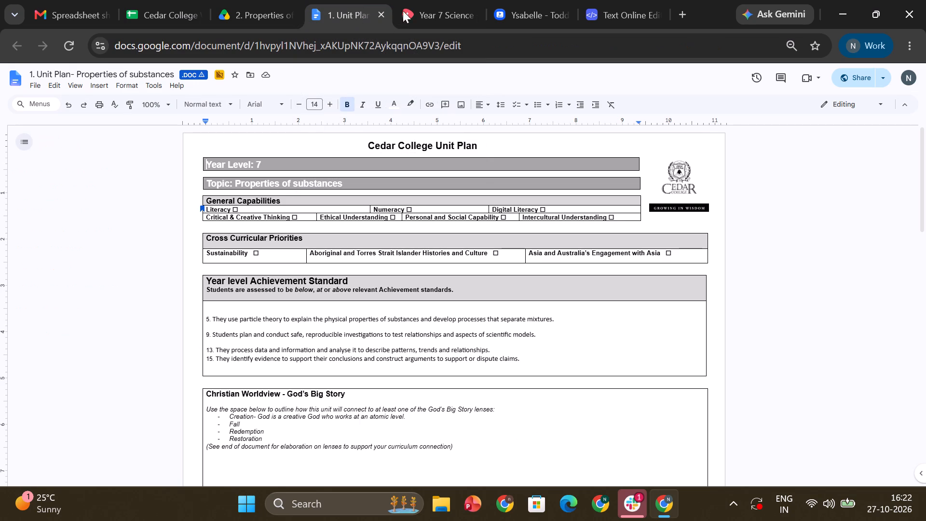
right_click(336, 6)
click(407, 49)
click(627, 165)
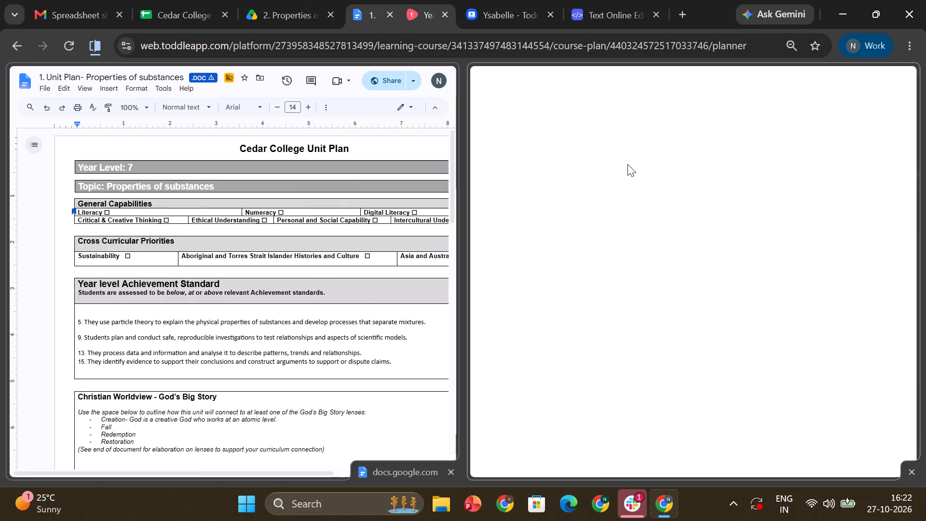
click(578, 107)
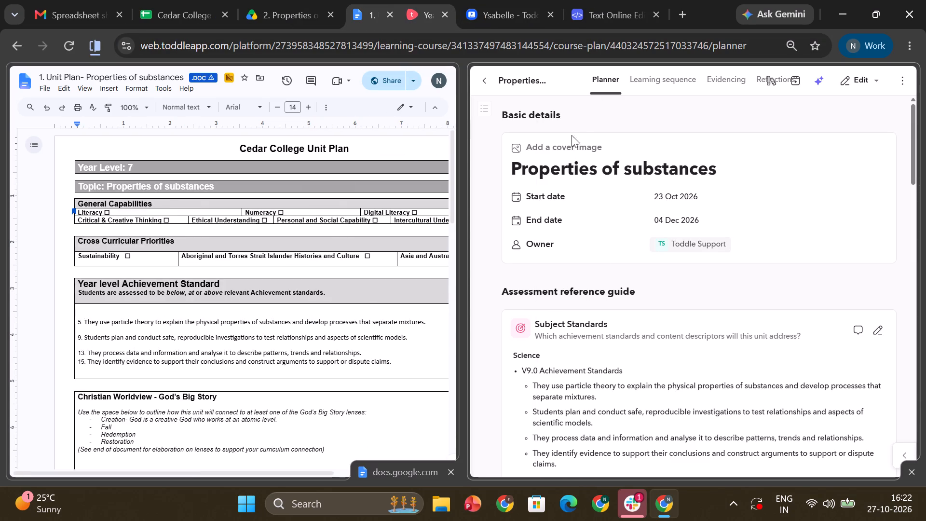
Copy the Creation, Fall, Redemption and Restoration paragraphs under "God's Big Story – Elaboration of Lenses" in the unit plan document.
scroll(556, 256, down, 2)
scroll(260, 317, down, 1)
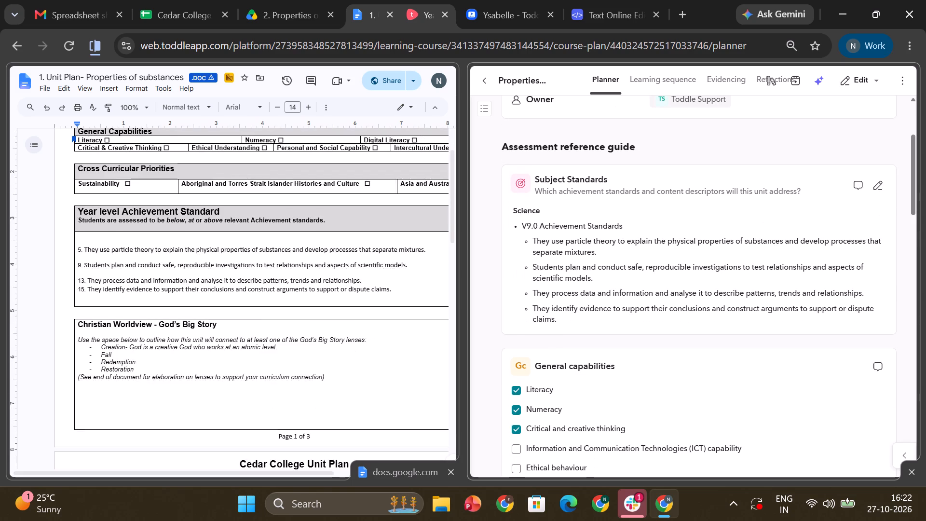
scroll(259, 315, down, 9)
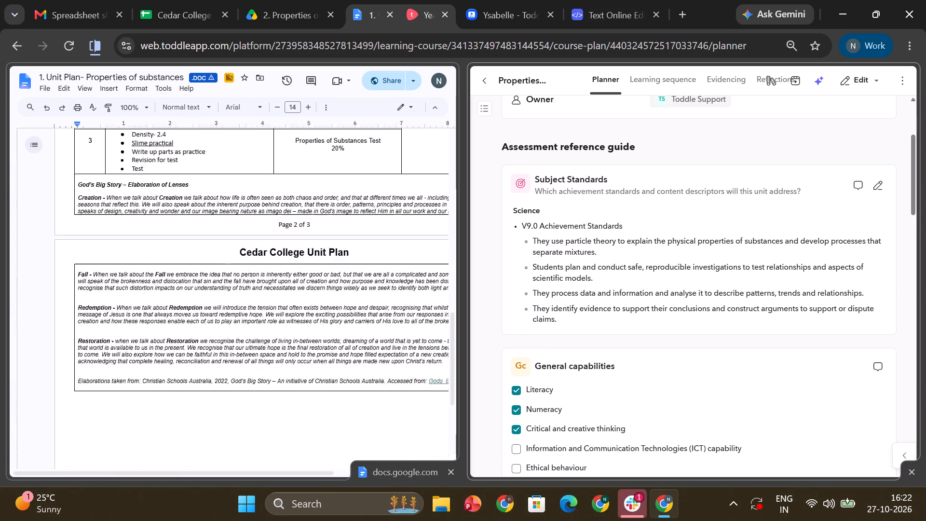
scroll(259, 316, down, 1)
scroll(287, 287, up, 2)
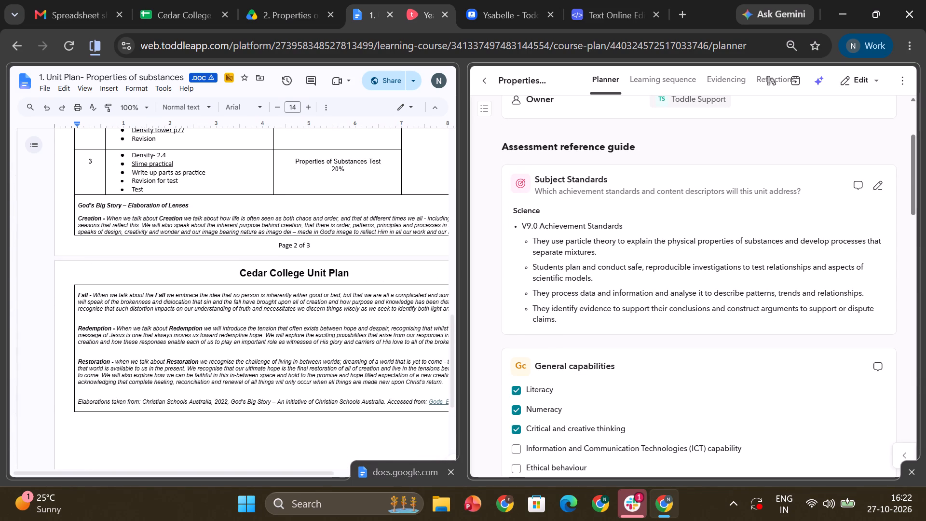
drag(76, 216, 79, 235)
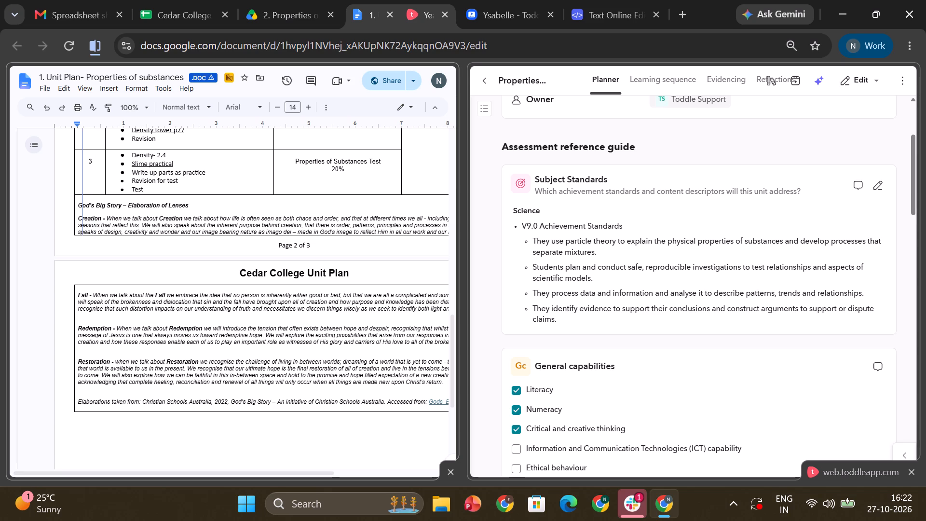
drag(79, 235, 73, 240)
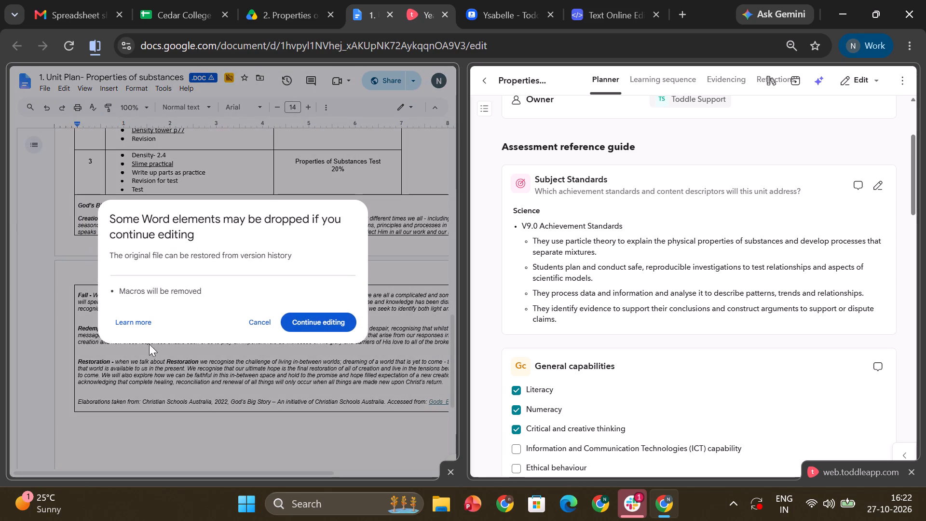
click(257, 324)
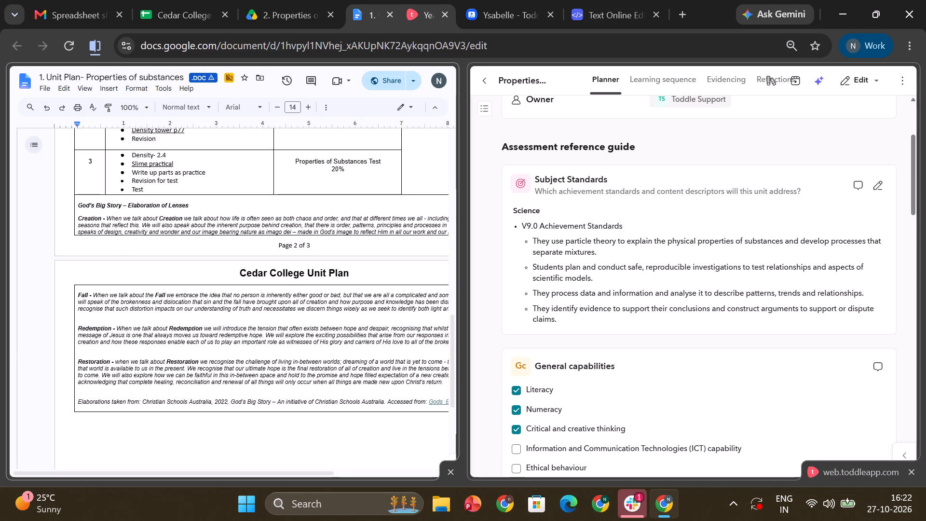
drag(77, 218, 136, 274)
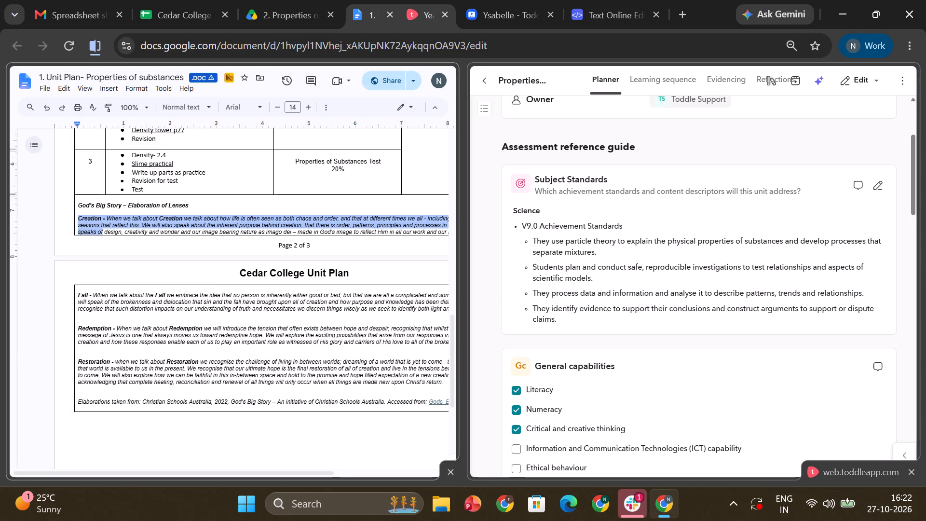
drag(136, 274, 420, 216)
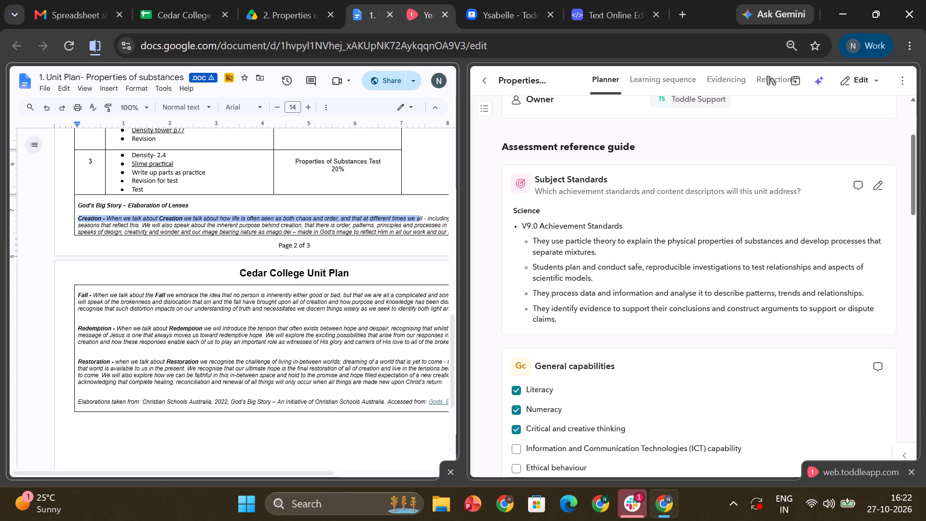
drag(420, 216, 442, 354)
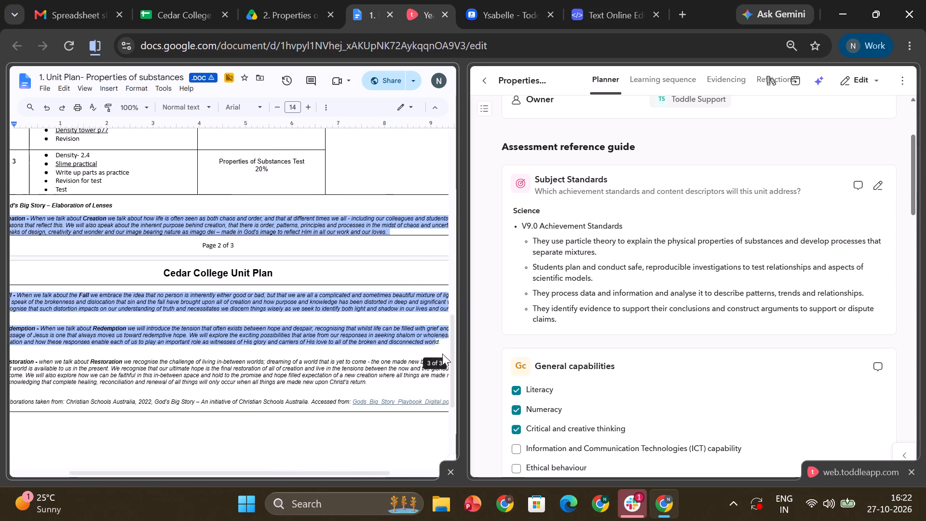
drag(442, 354, 413, 379)
key(ctrl+c)
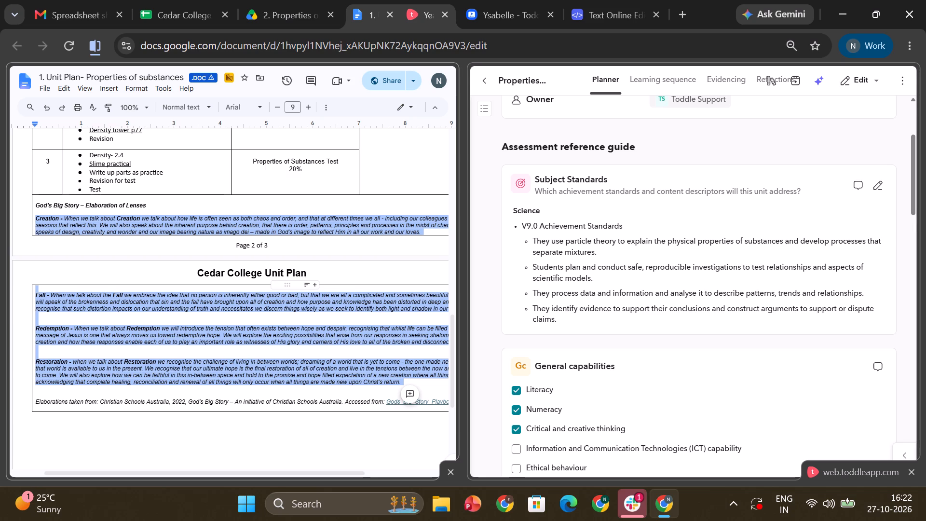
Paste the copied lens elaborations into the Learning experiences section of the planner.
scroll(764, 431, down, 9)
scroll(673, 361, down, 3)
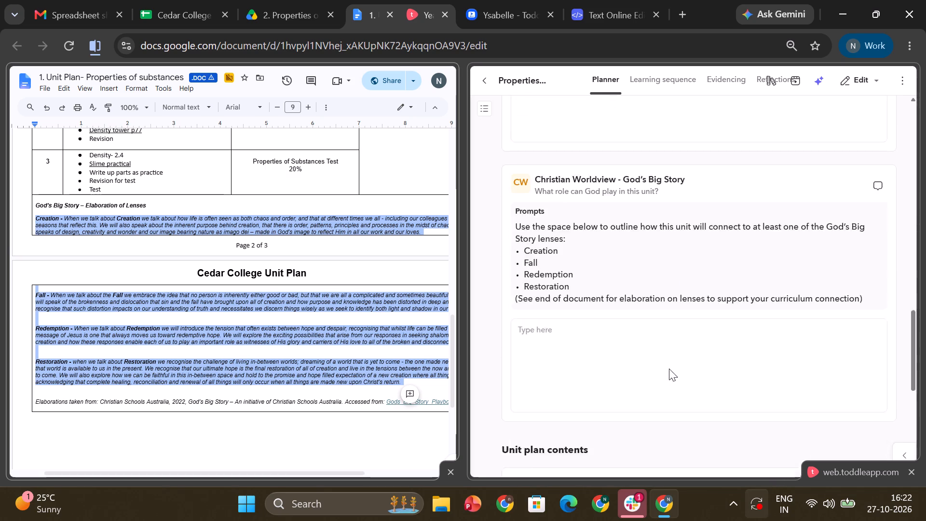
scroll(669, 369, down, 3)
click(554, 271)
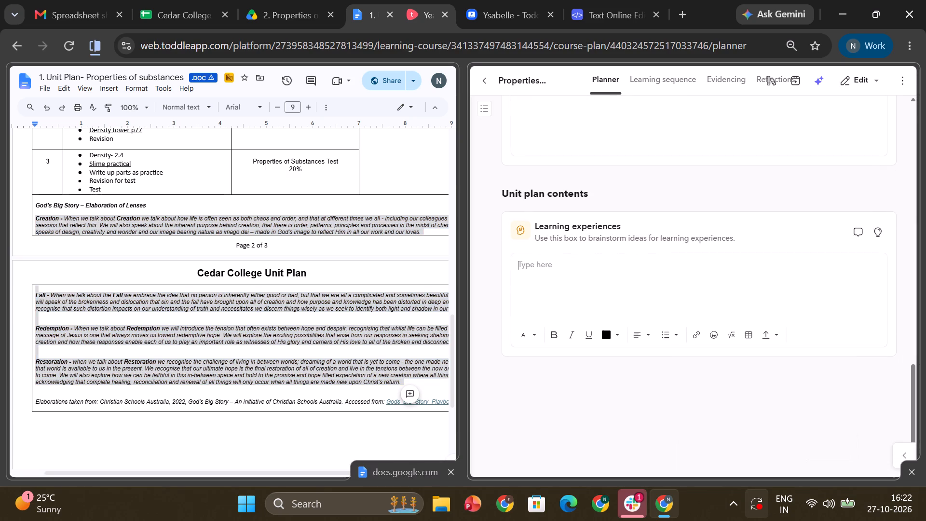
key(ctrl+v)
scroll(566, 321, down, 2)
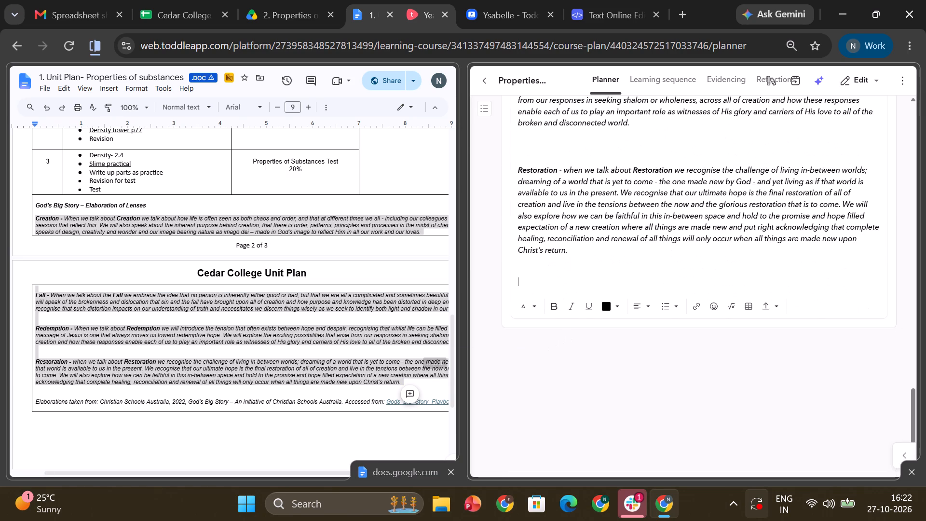
Compare the unit plan's weekly table and Christian Worldview part with the planner sections to check where the lens text belongs.
scroll(183, 315, up, 4)
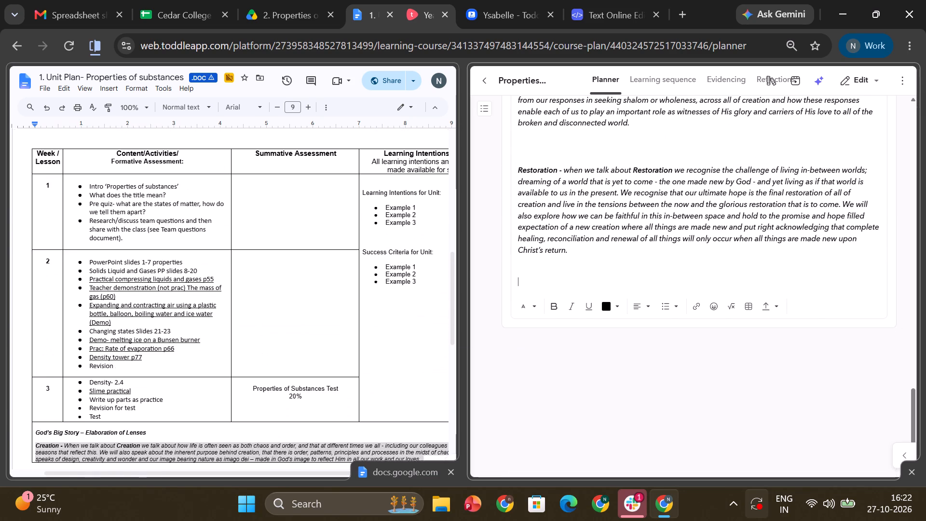
scroll(183, 315, up, 1)
scroll(680, 312, up, 1)
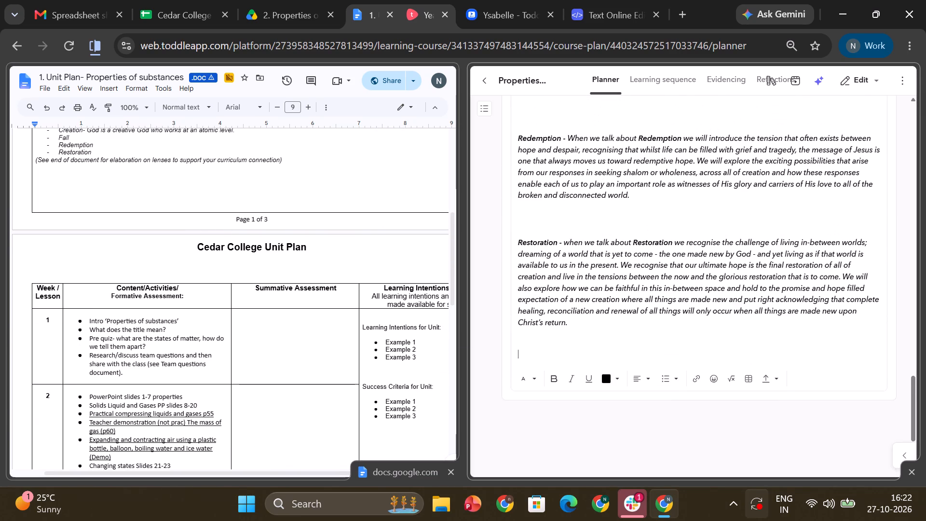
scroll(681, 311, up, 9)
scroll(682, 315, down, 1)
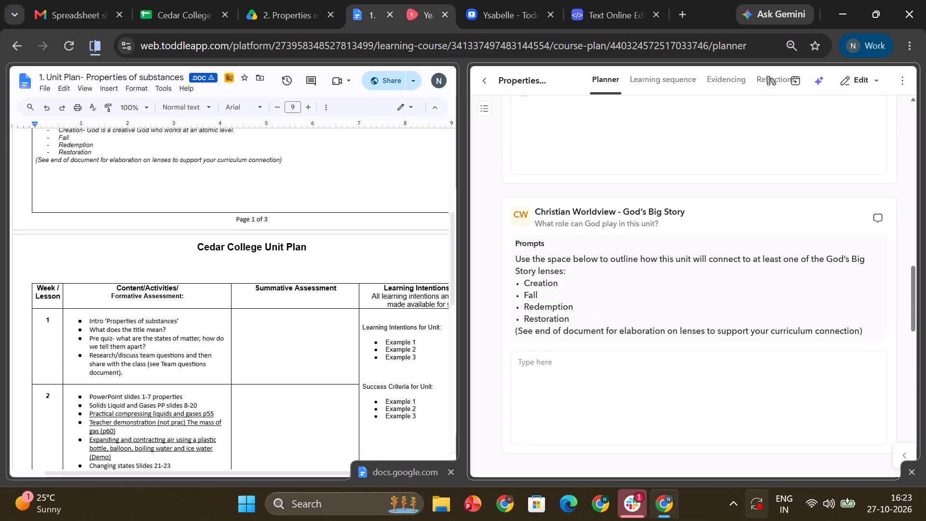
scroll(682, 315, down, 6)
scroll(130, 329, down, 5)
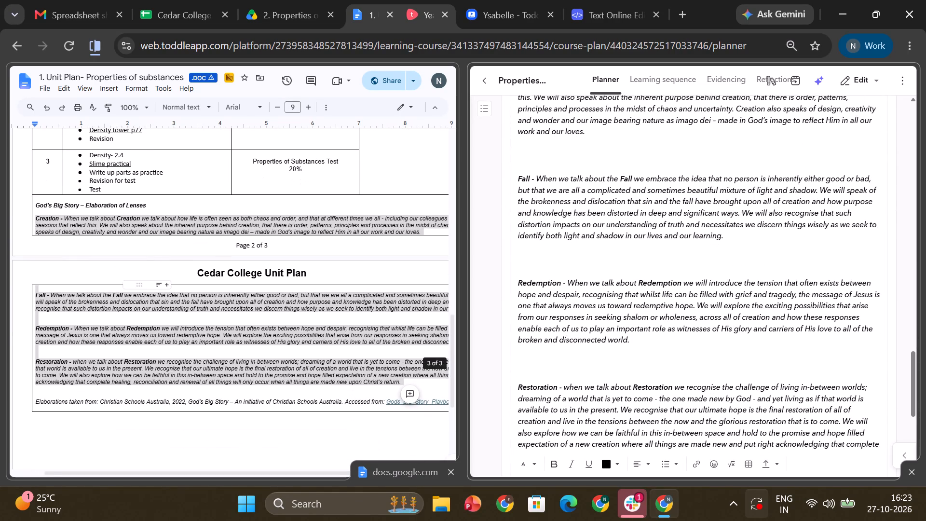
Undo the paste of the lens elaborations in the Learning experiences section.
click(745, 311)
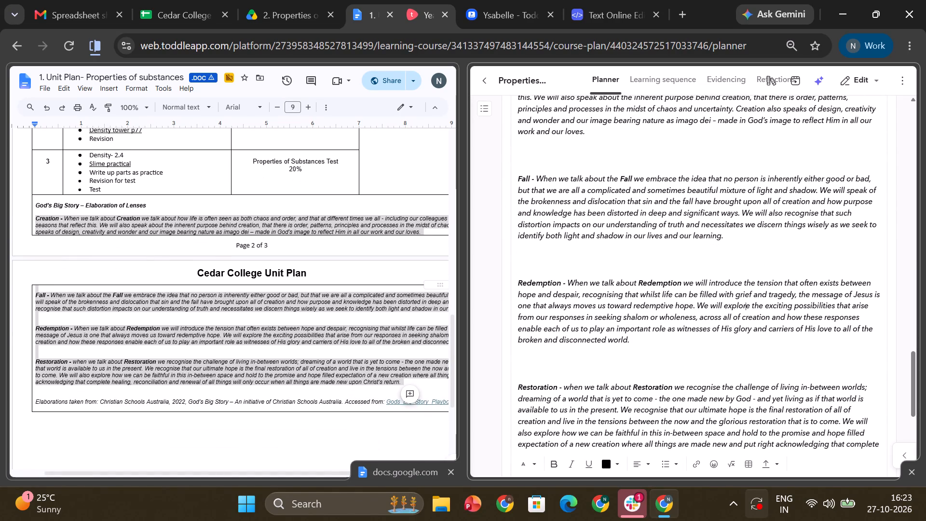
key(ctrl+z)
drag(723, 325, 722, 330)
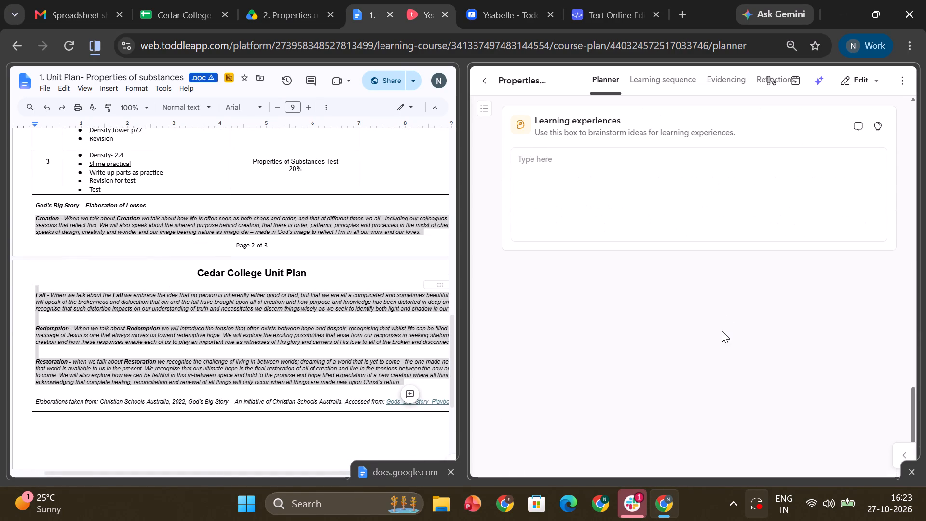
Paste the copied lens elaborations into the Christian Worldview - God's Big Story section of the planner.
scroll(649, 339, up, 6)
scroll(613, 304, up, 1)
scroll(613, 304, down, 3)
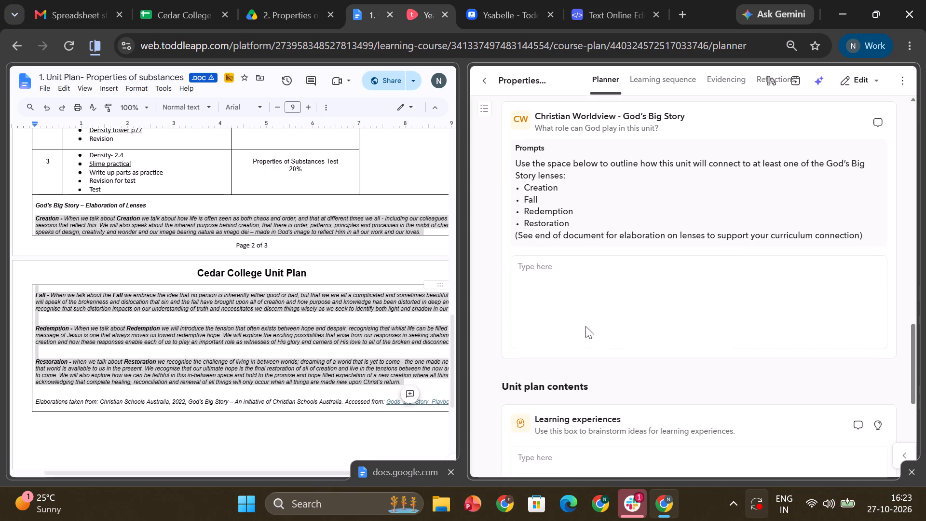
click(554, 274)
key(ctrl+v)
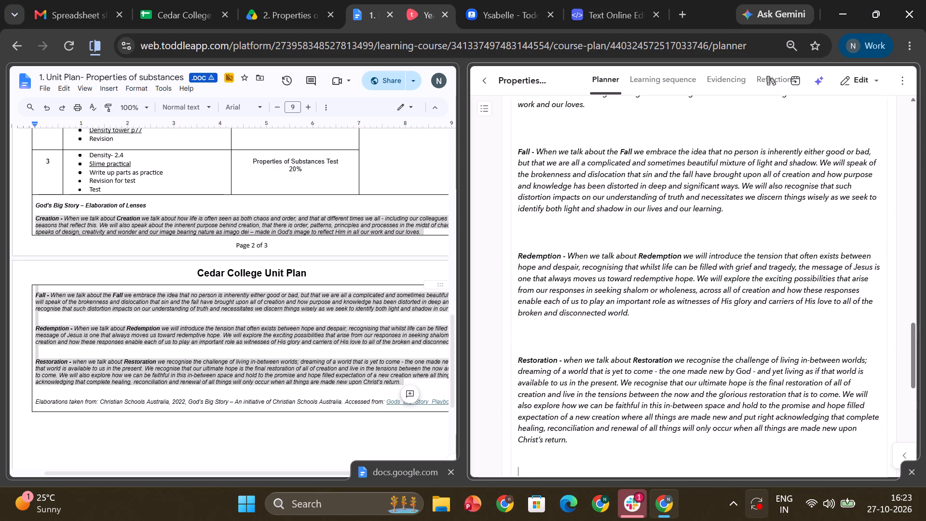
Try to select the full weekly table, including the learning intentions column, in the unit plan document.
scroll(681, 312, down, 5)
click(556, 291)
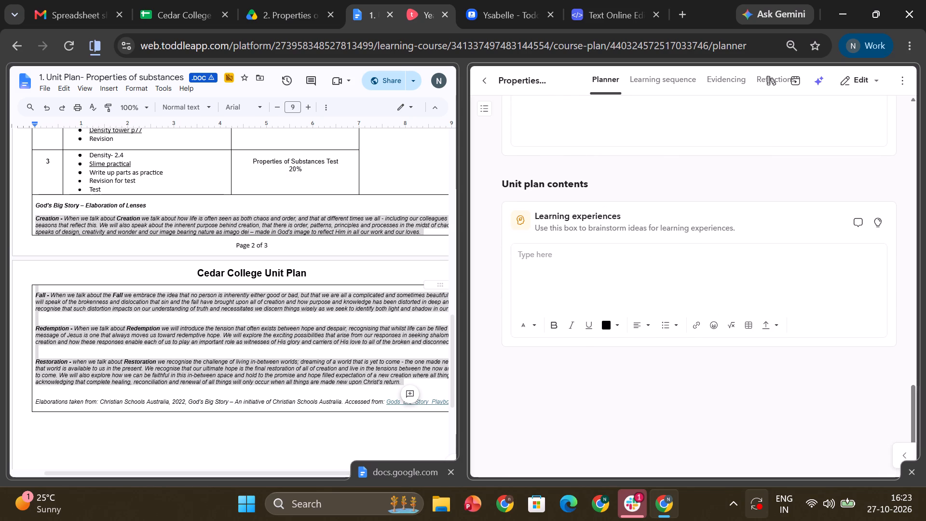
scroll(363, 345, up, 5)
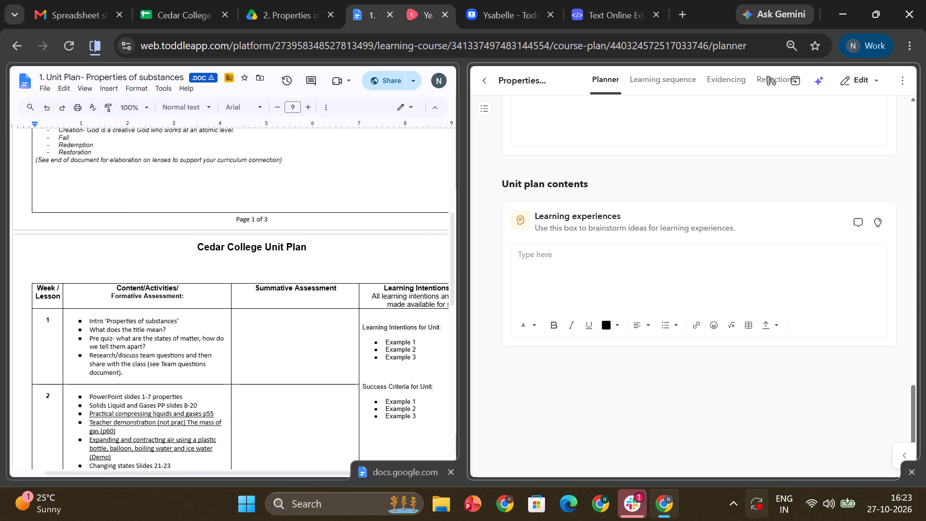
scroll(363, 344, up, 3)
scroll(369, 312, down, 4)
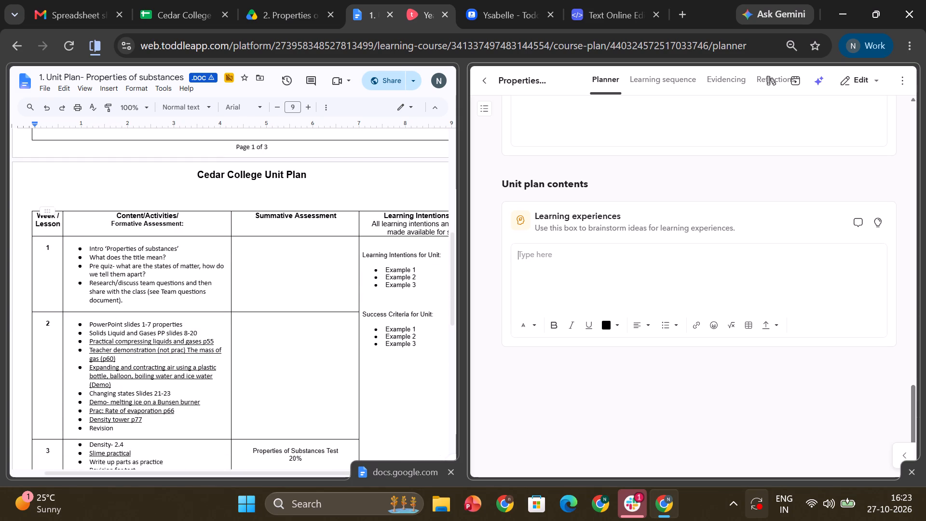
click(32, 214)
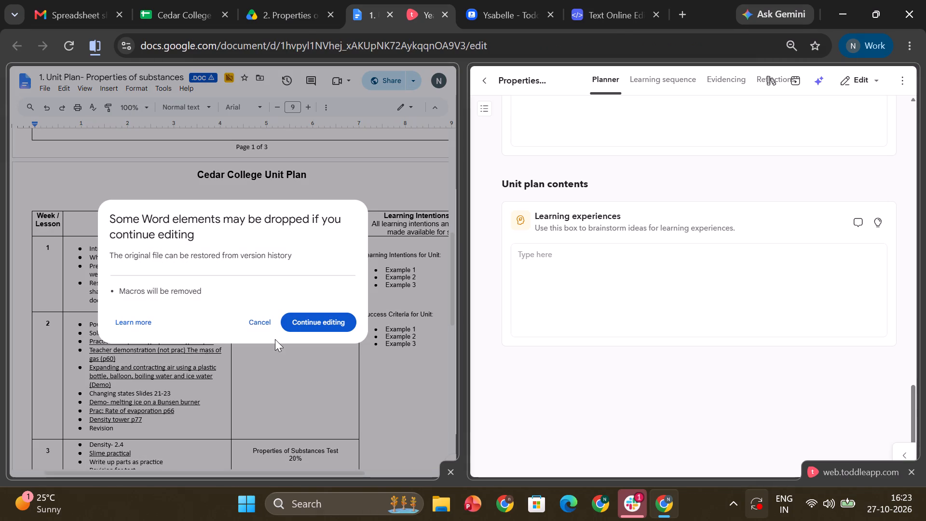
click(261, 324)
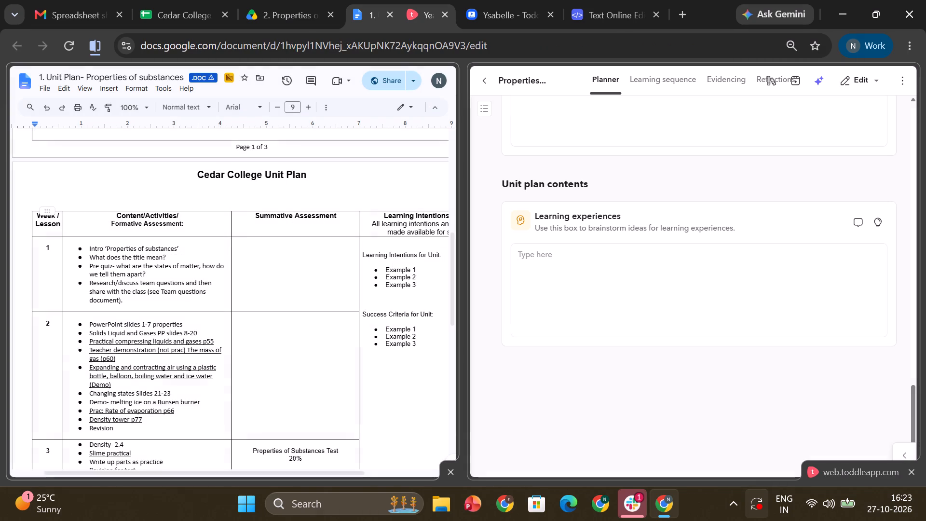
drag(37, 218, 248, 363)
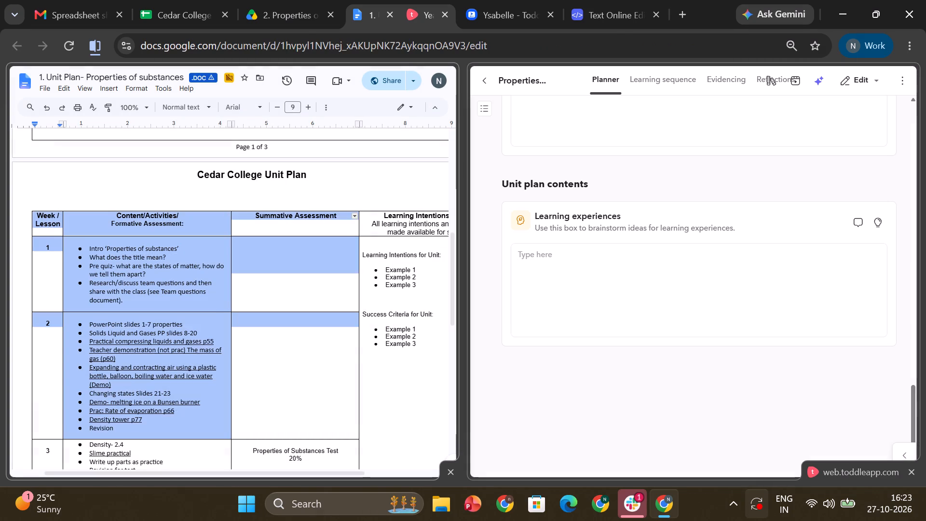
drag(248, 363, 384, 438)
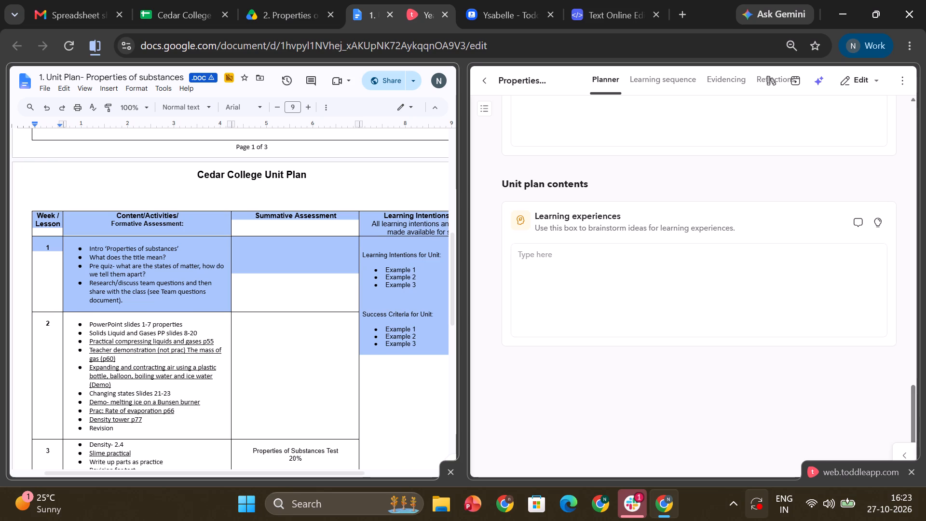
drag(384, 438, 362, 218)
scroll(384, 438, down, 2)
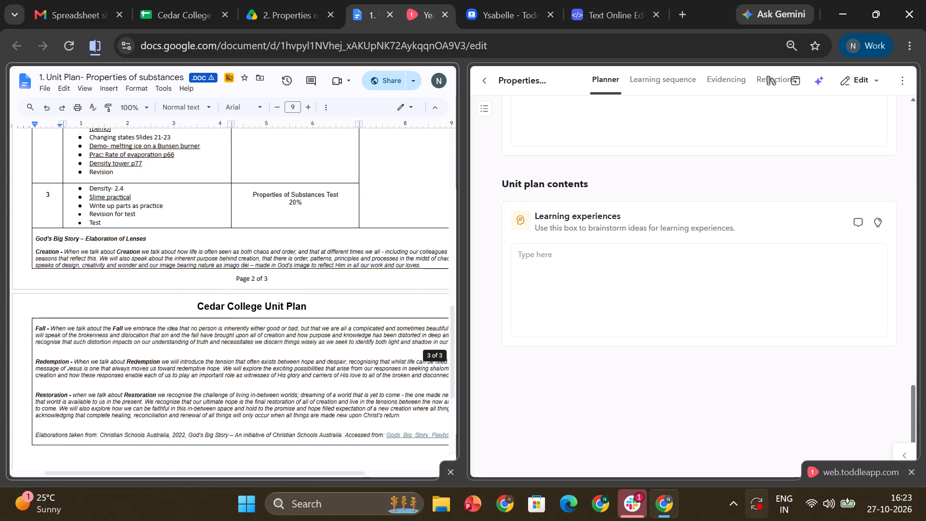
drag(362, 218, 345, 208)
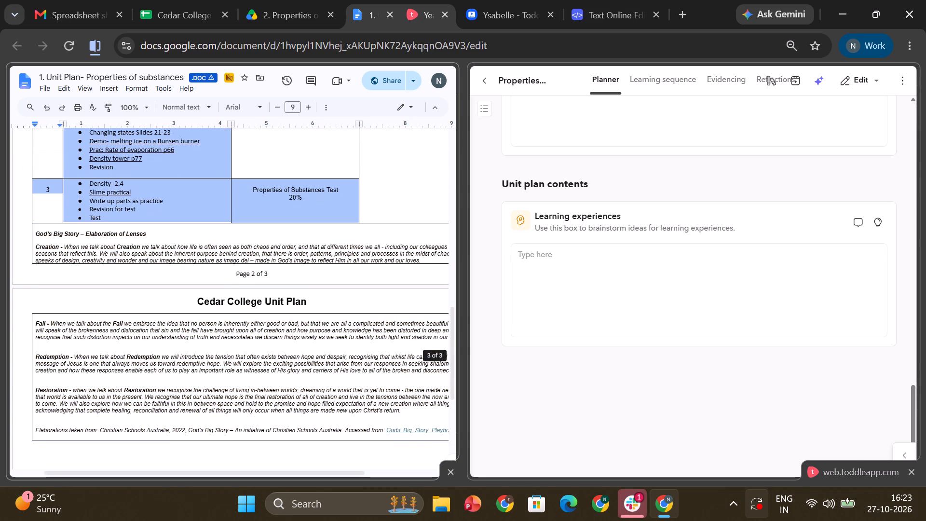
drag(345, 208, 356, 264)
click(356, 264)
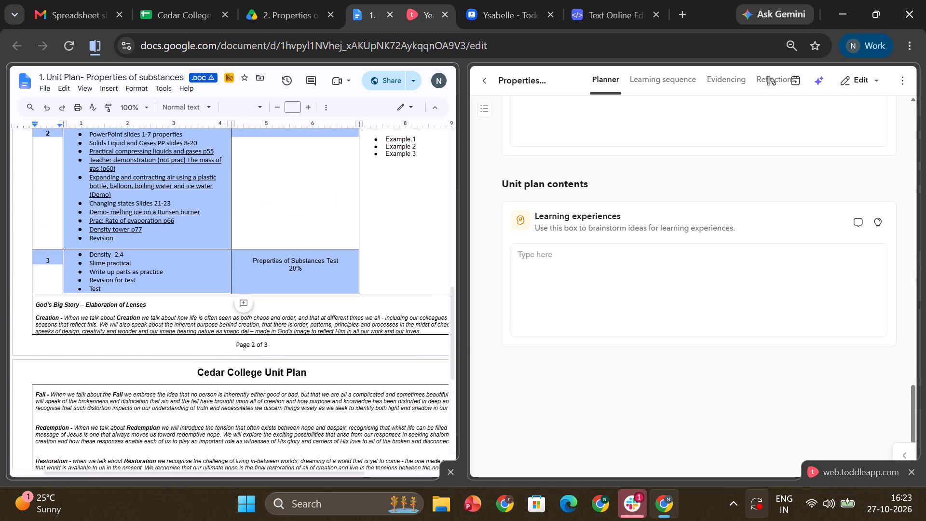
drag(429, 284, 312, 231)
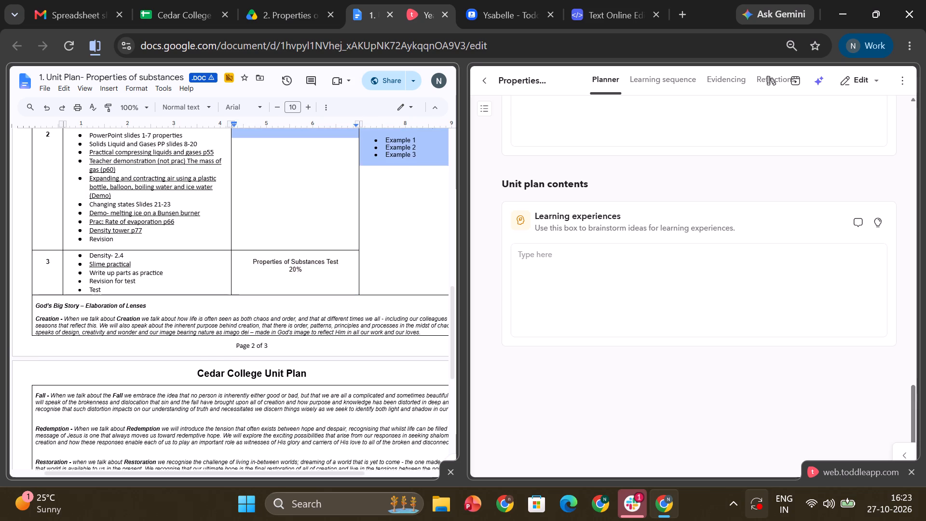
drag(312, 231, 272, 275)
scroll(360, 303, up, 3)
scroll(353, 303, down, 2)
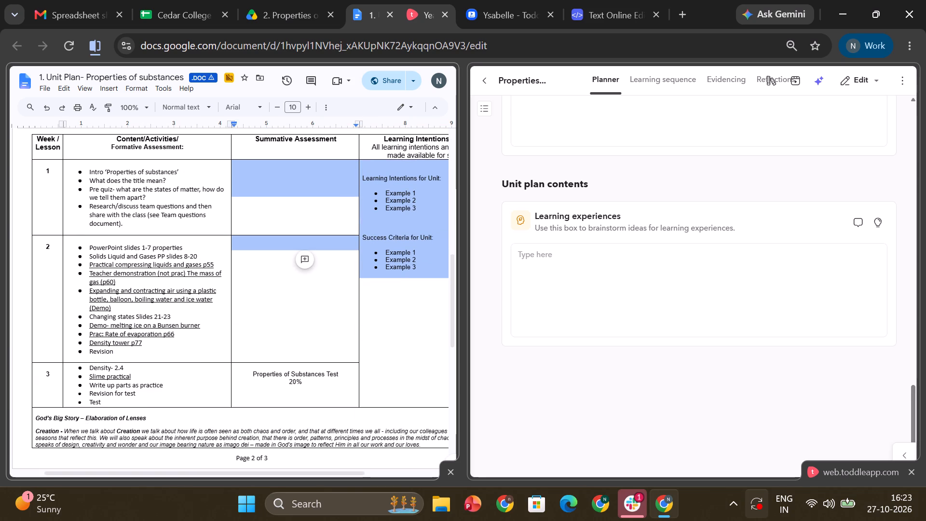
Copy the unit plan's weekly table from the Week / Lesson header row through the God's Big Story elaborations at the end.
drag(38, 138, 279, 303)
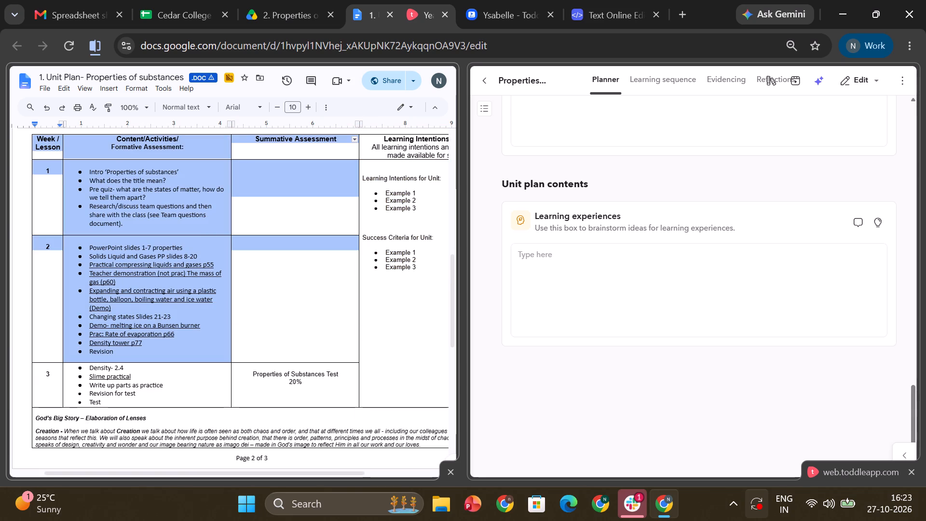
drag(279, 303, 371, 376)
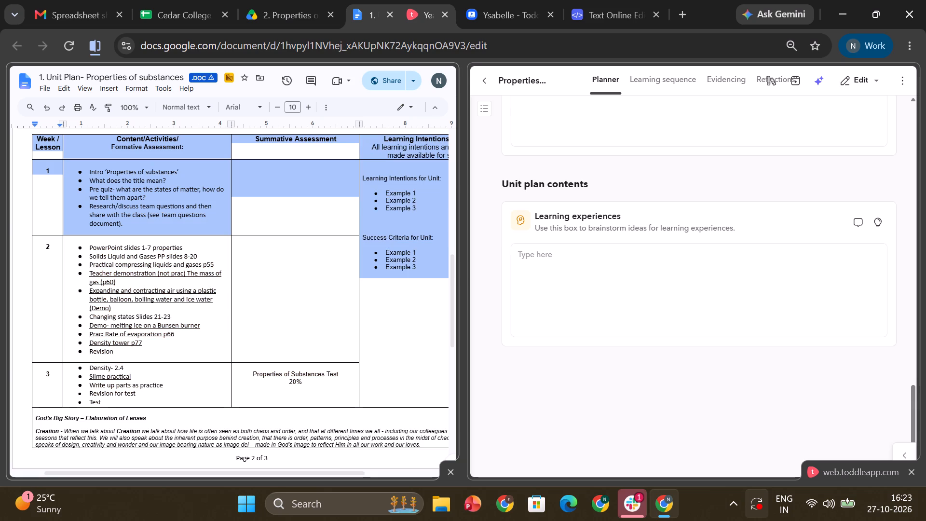
drag(371, 376, 357, 390)
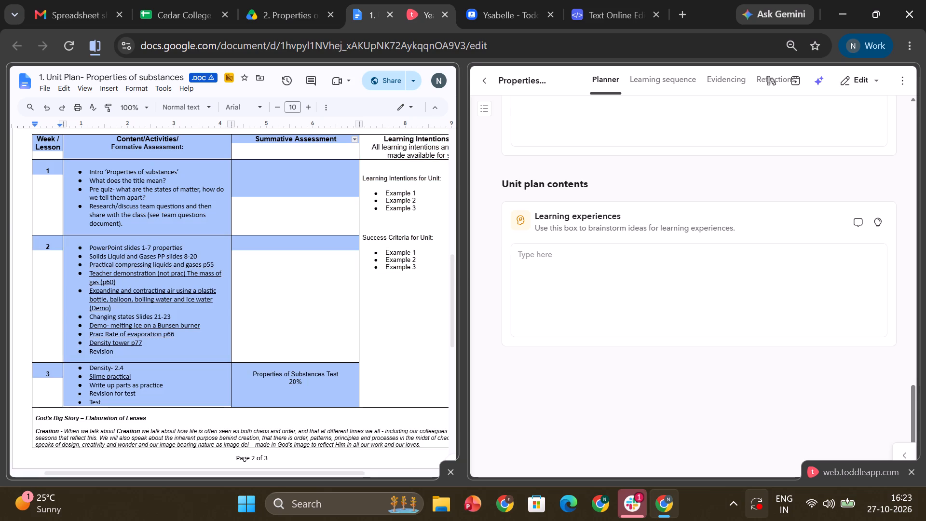
drag(357, 390, 411, 399)
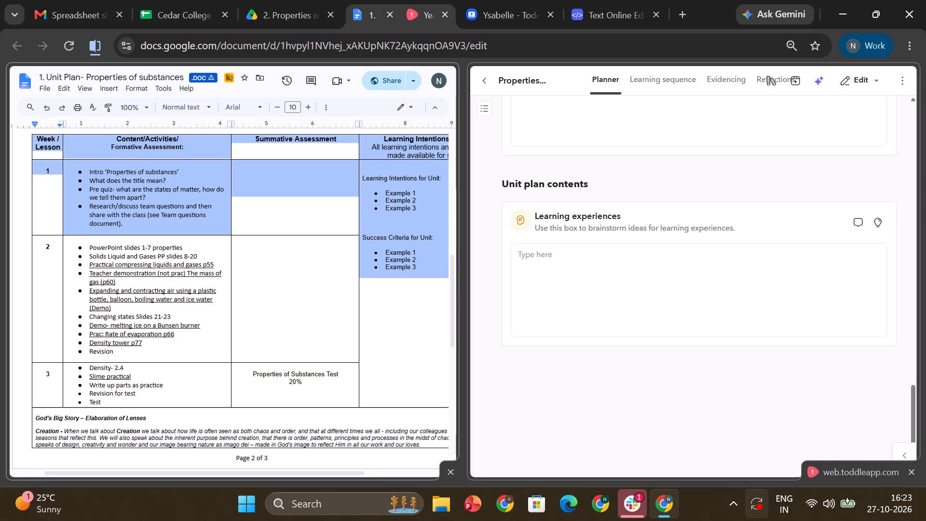
drag(411, 399, 424, 415)
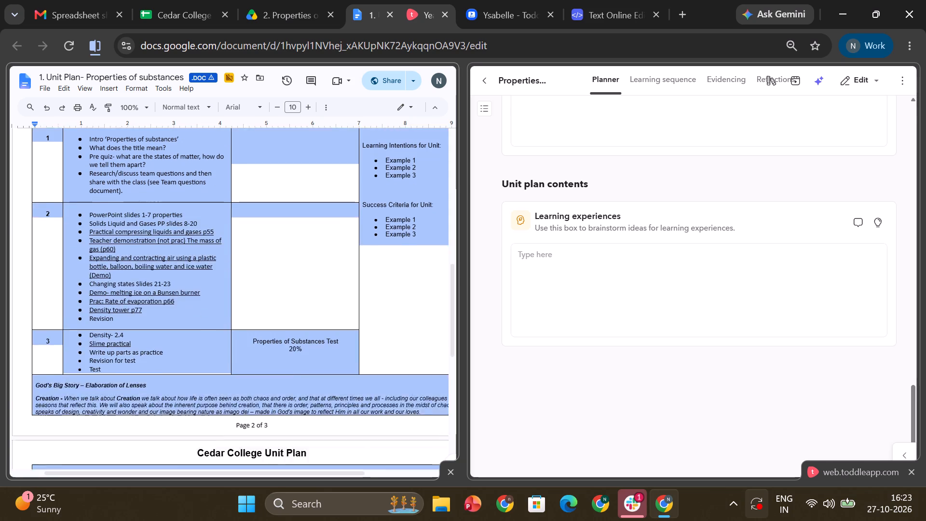
drag(424, 415, 425, 249)
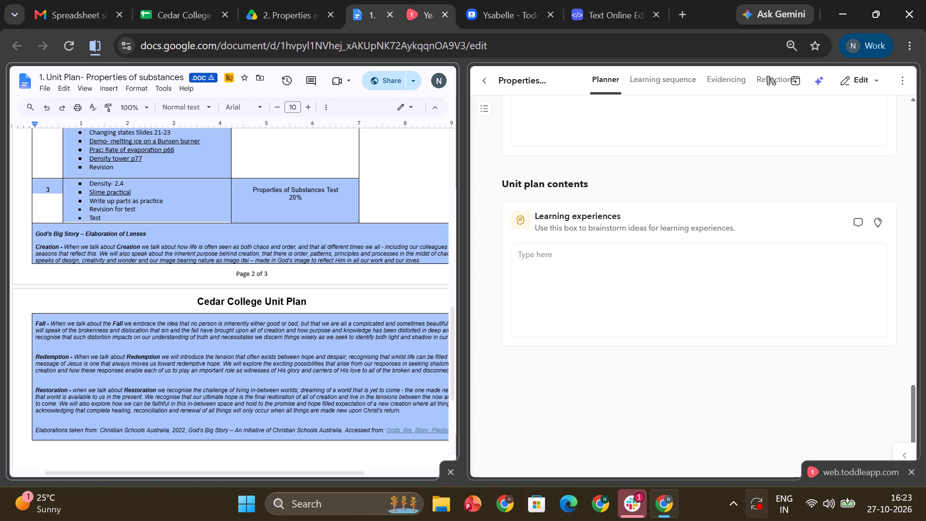
drag(425, 249, 411, 259)
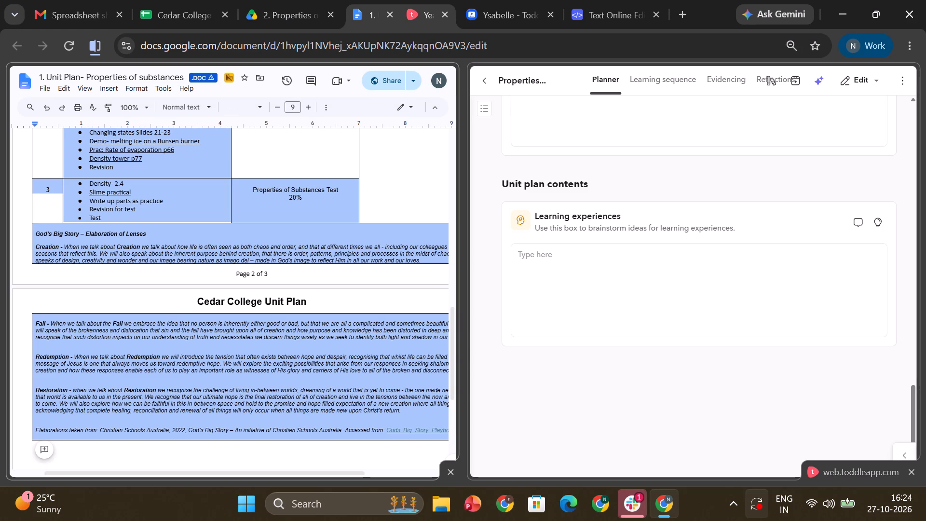
key(ctrl+c)
scroll(751, 276, up, 3)
scroll(751, 300, down, 3)
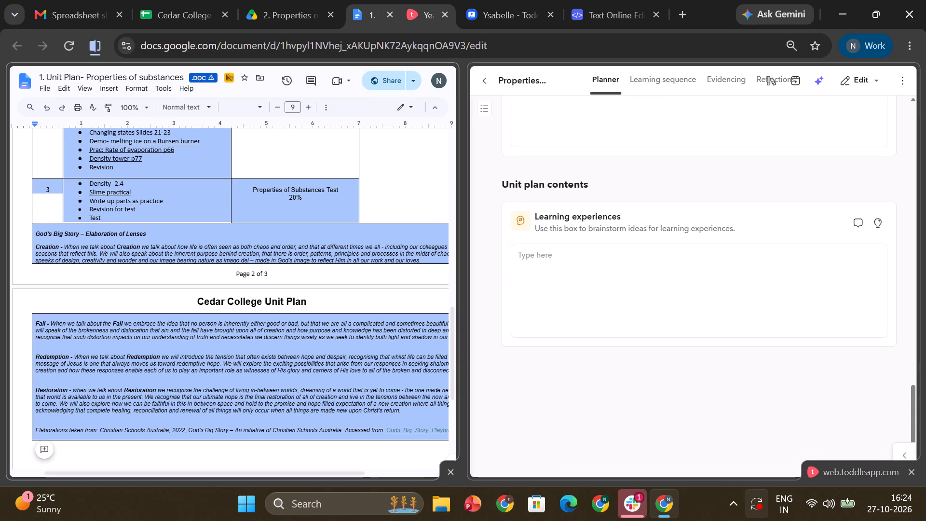
Paste the copied weekly table into the Learning experiences section and look over the pasted rows.
click(568, 271)
key(ctrl+v)
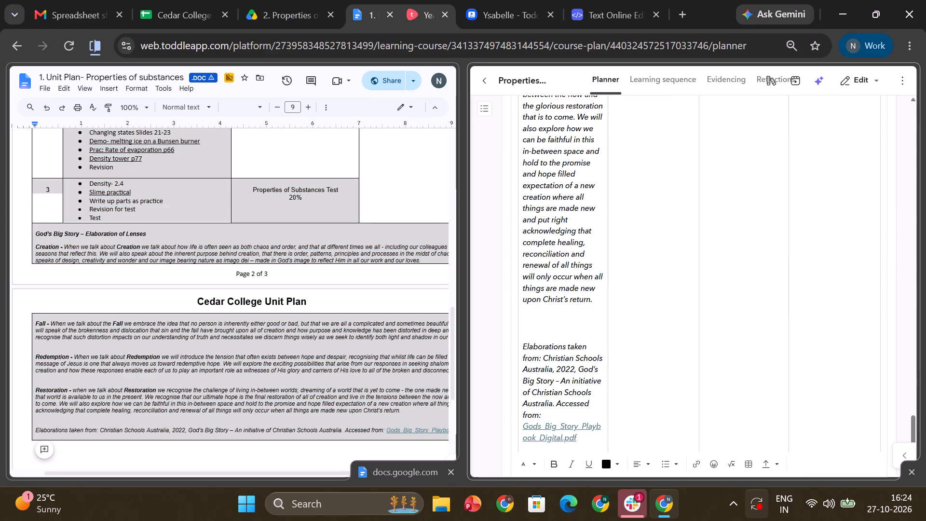
scroll(651, 333, down, 3)
scroll(653, 335, up, 9)
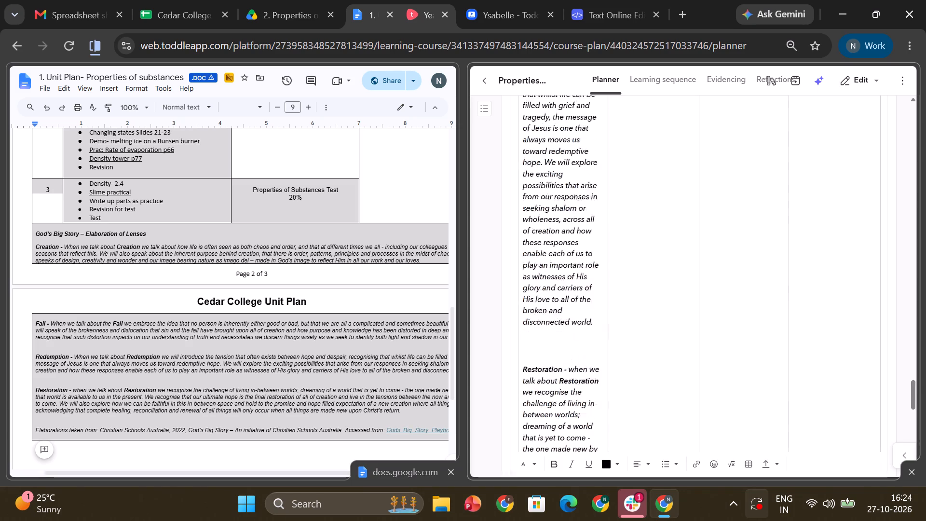
scroll(655, 340, up, 16)
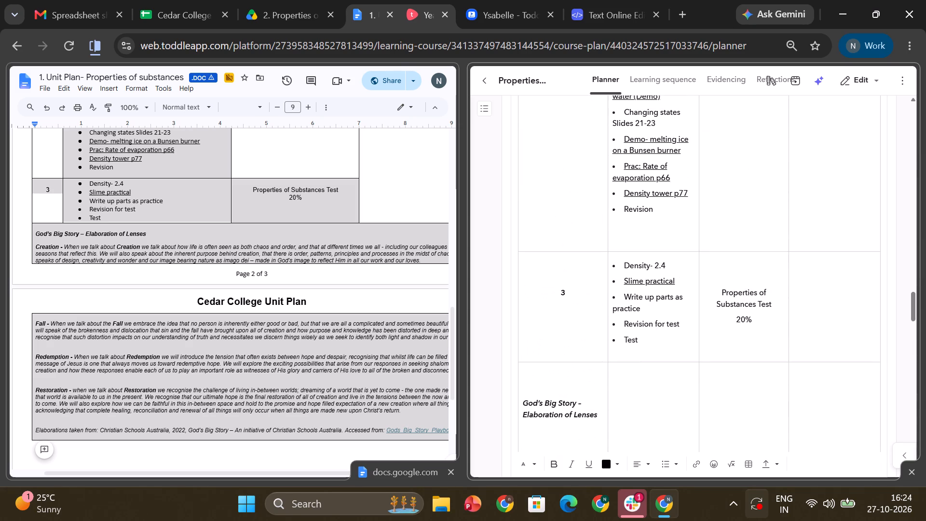
scroll(655, 340, down, 2)
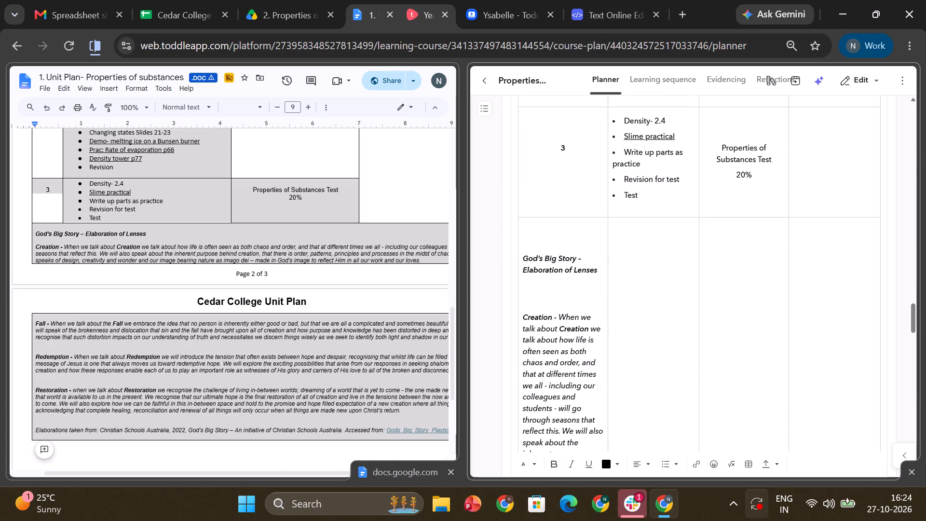
Remove the extra blank lines above and below the "God's Big Story – Elaboration of Lenses" heading in the pasted table.
click(588, 288)
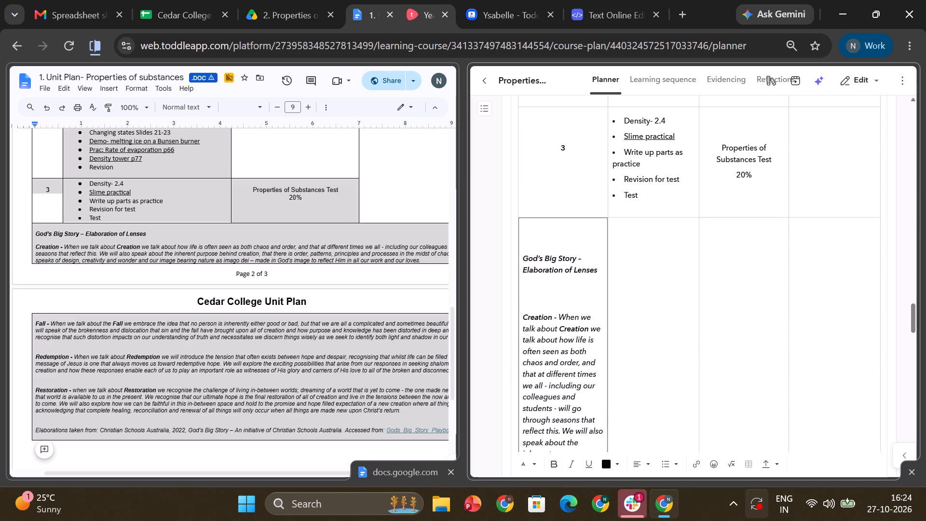
key(Delete)
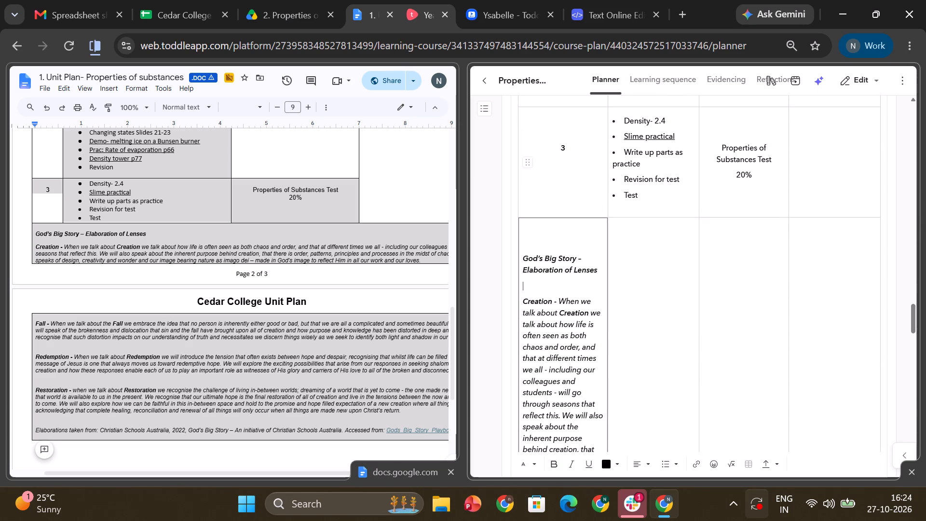
click(552, 243)
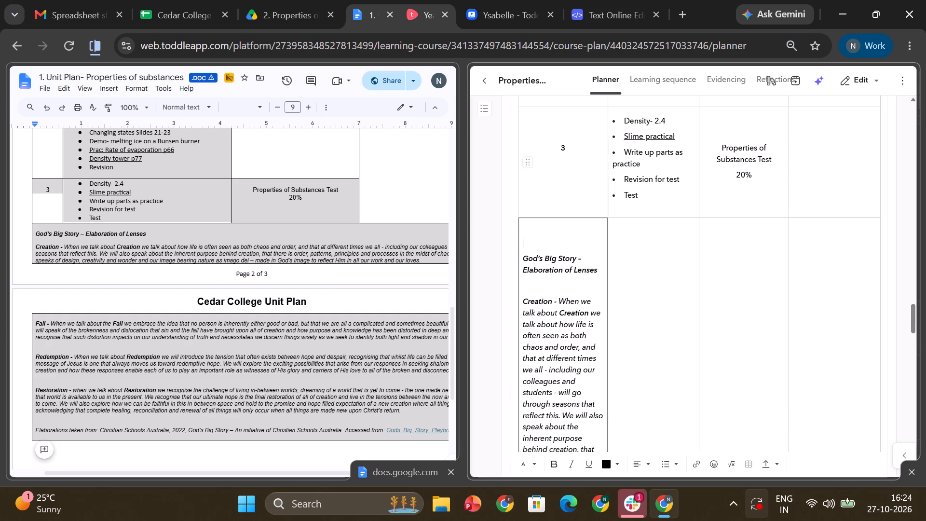
click(548, 203)
click(545, 243)
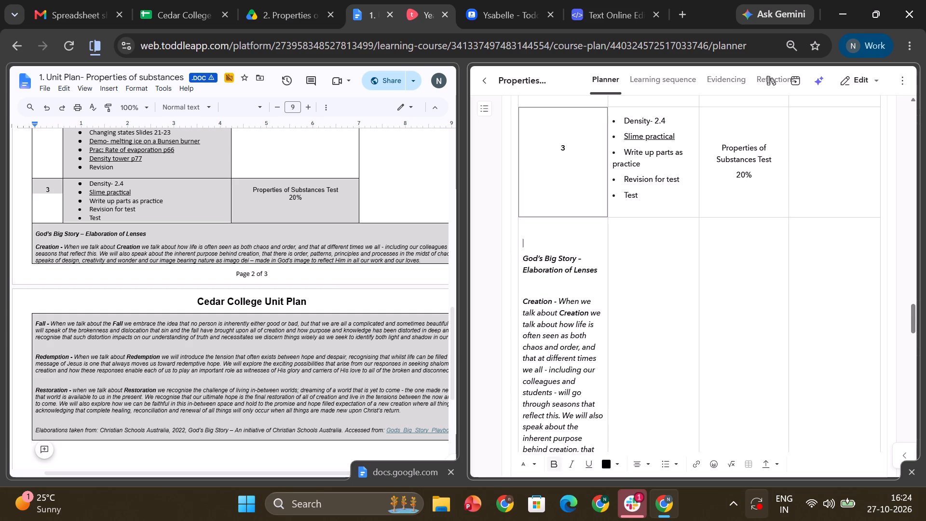
key(BackSpace)
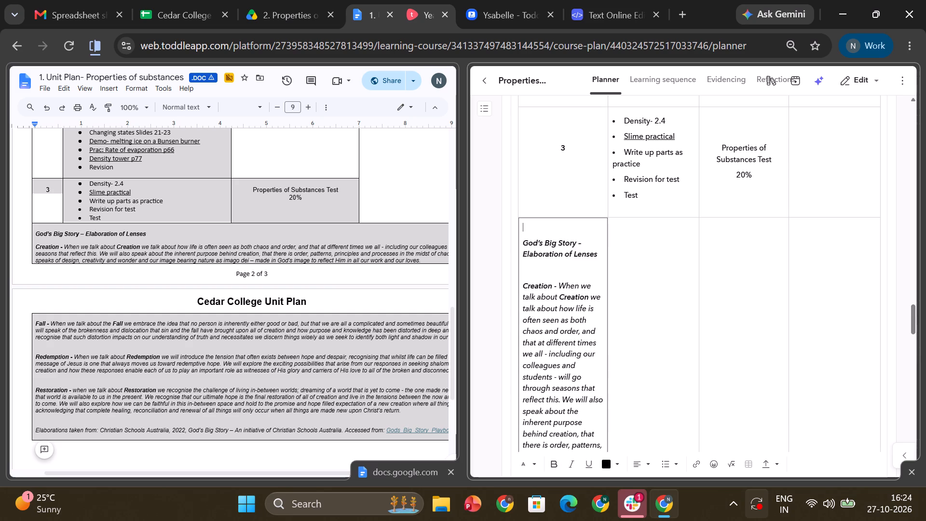
key(BackSpace)
key(BackSpace)
key(BackSpace)
key(BackSpace)
key(BackSpace)
key(BackSpace)
key(BackSpace)
key(BackSpace)
key(BackSpace)
key(BackSpace)
key(BackSpace)
key(BackSpace)
key(BackSpace)
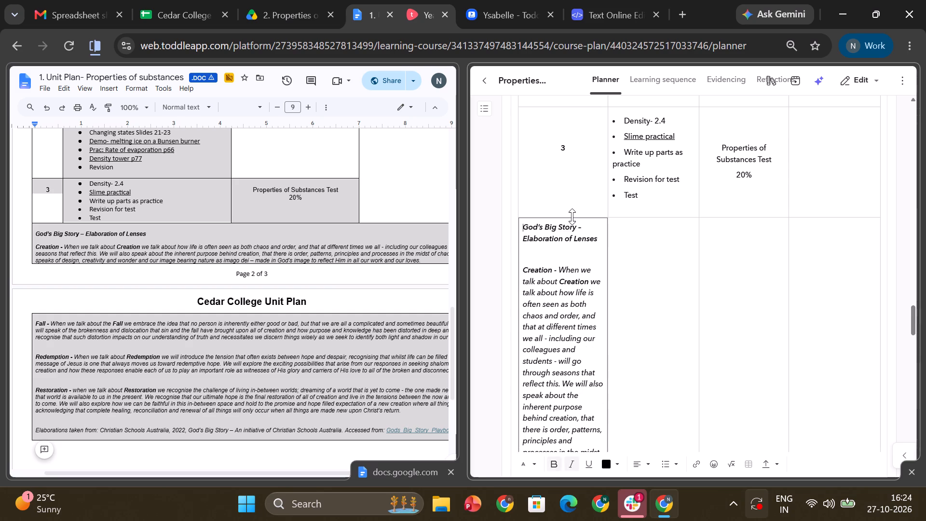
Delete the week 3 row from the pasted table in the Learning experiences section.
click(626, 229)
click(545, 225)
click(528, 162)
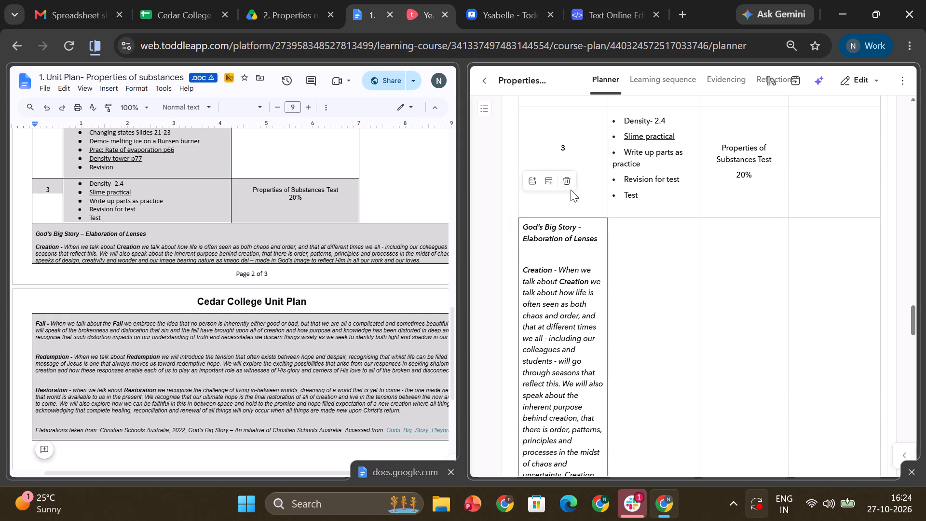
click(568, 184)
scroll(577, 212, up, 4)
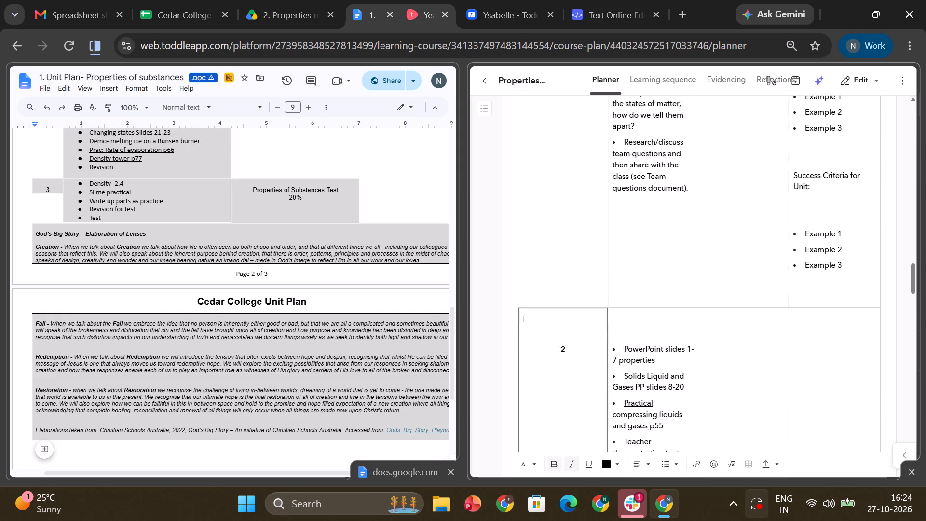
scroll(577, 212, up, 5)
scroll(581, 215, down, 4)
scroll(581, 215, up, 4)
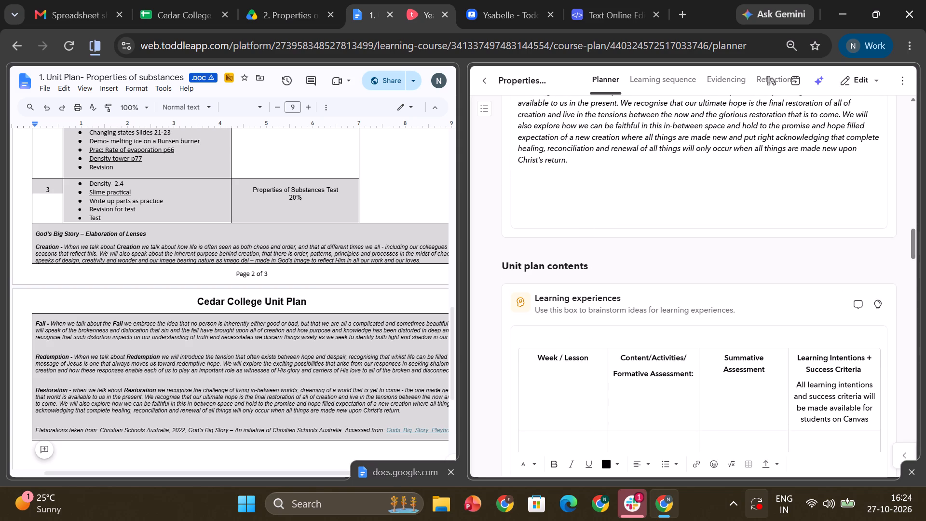
Clear the entire pasted table from the Learning experiences section.
click(747, 323)
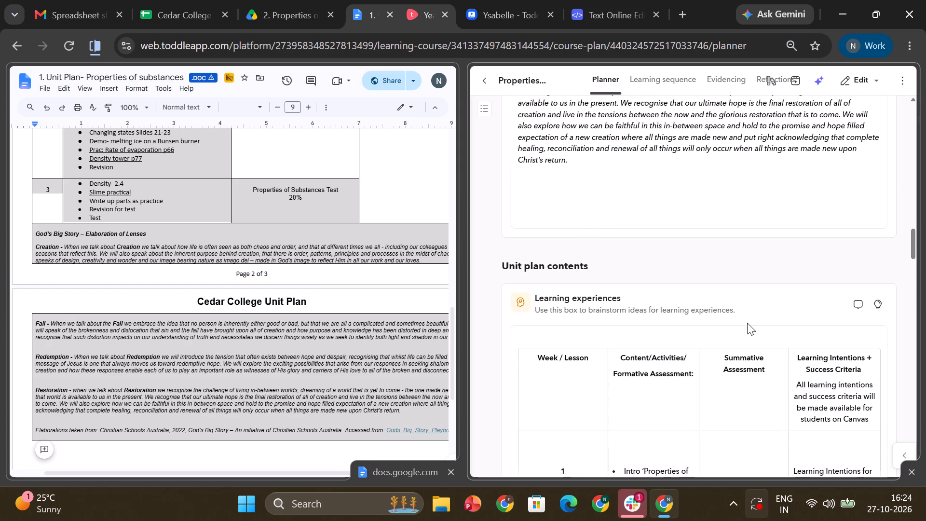
click(533, 330)
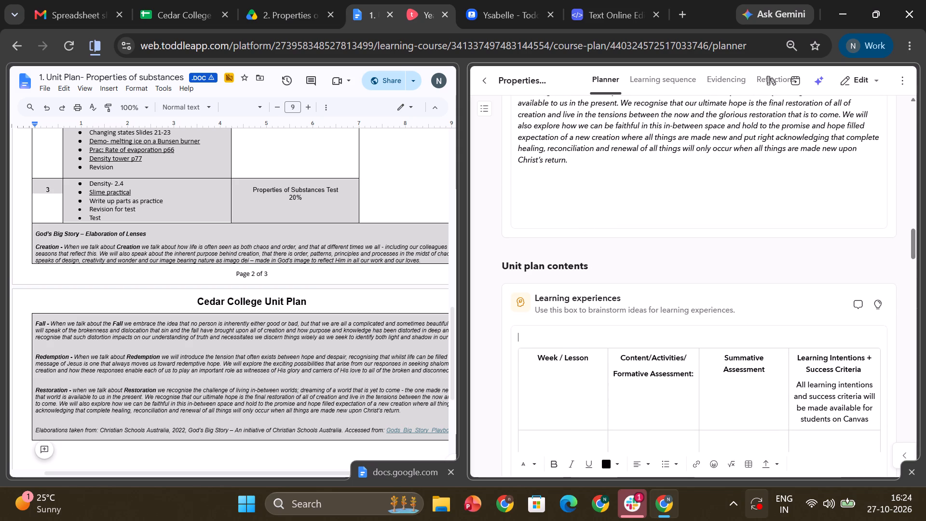
key(ctrl+a)
key(ctrl+a)
key(ctrl+a)
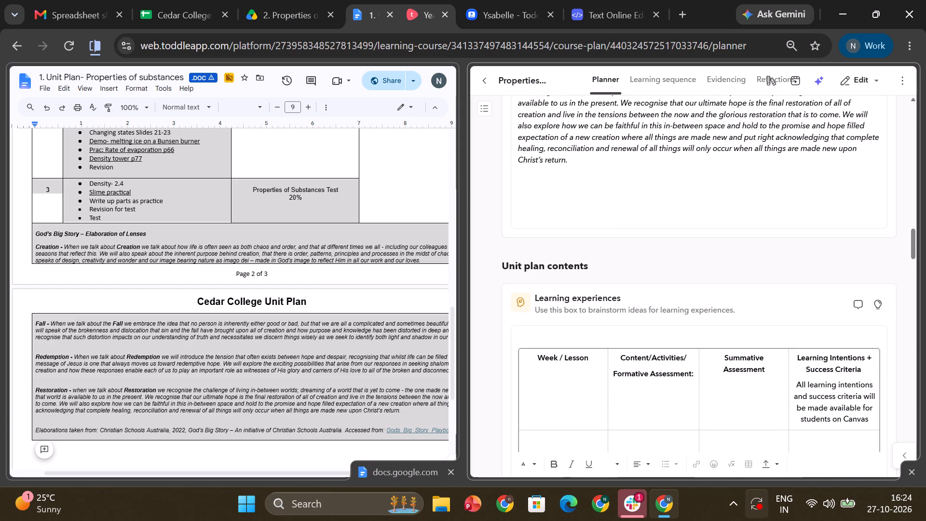
key(BackSpace)
Copy the unit plan's Week / Lesson, Content/Activities and Summative Assessment columns, from the header row through week 3.
scroll(299, 289, up, 2)
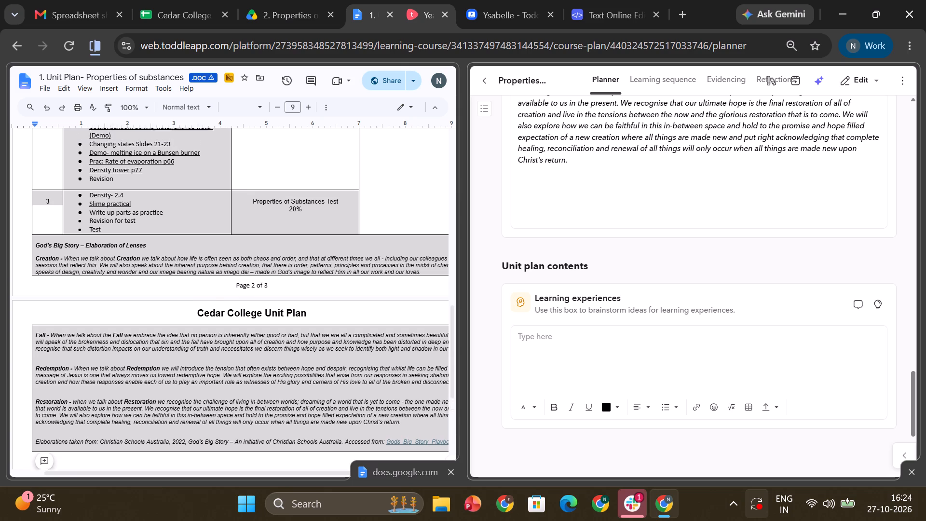
scroll(299, 289, up, 3)
scroll(299, 289, down, 2)
scroll(299, 289, up, 2)
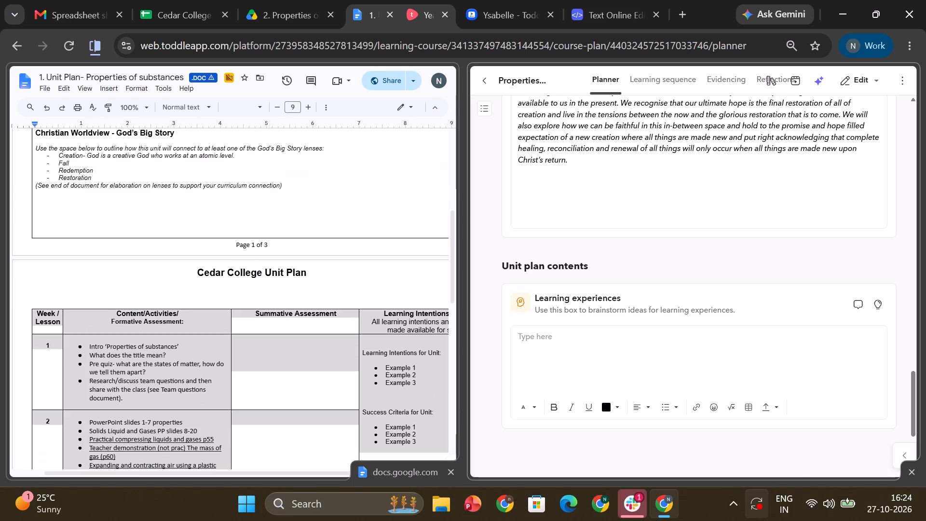
click(163, 298)
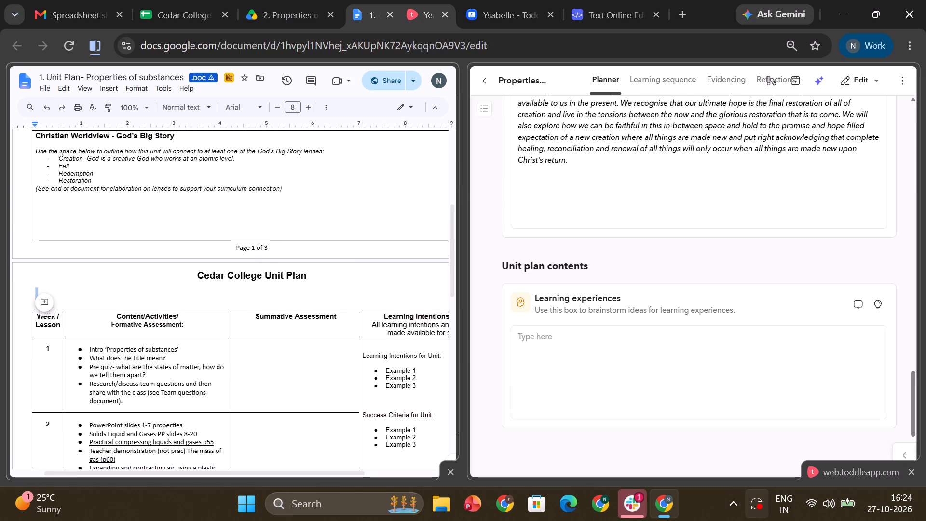
drag(36, 316, 395, 343)
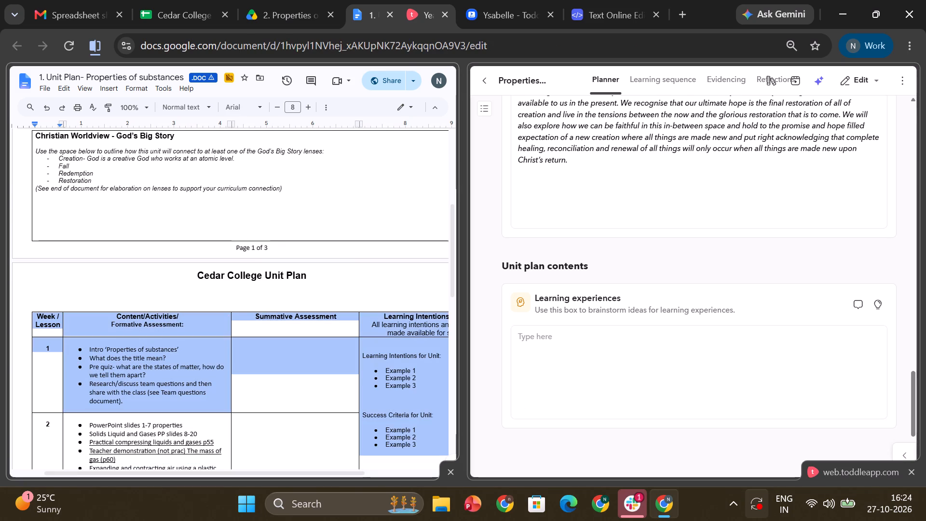
drag(395, 343, 408, 440)
scroll(408, 440, down, 2)
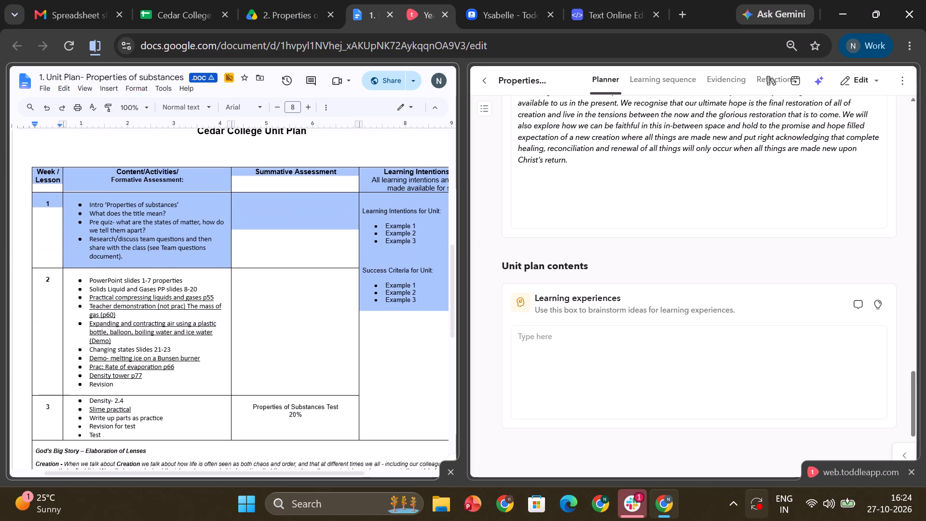
drag(408, 440, 398, 435)
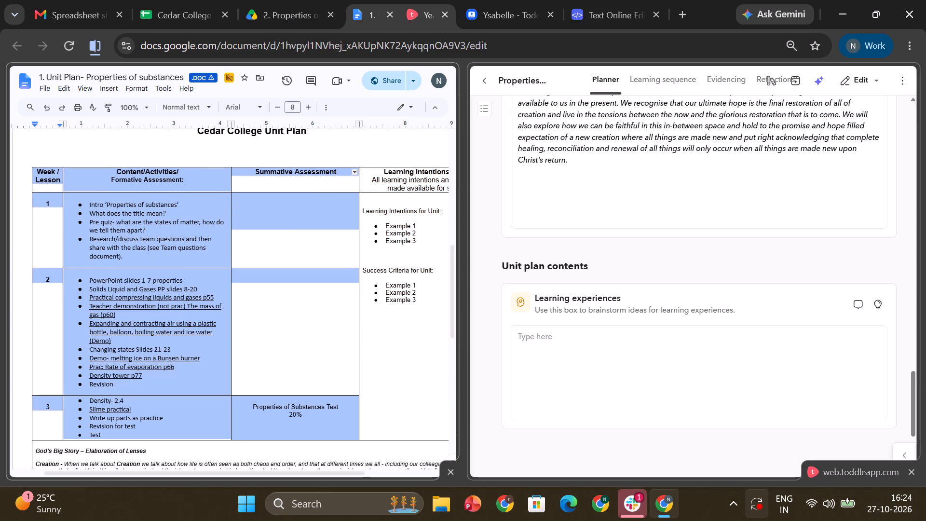
drag(398, 435, 337, 424)
key(ctrl+c)
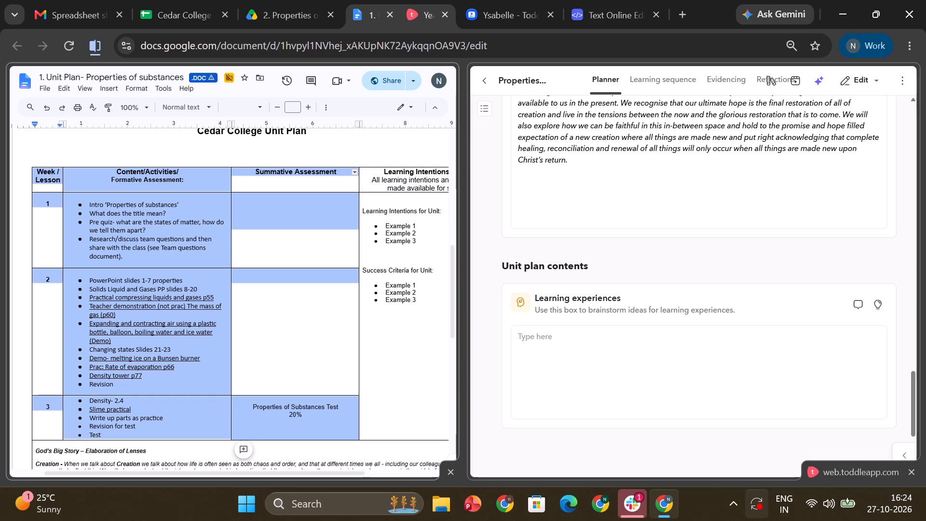
Paste the copied three-column table into the Learning experiences section and look over its rows.
click(580, 347)
key(ctrl+v)
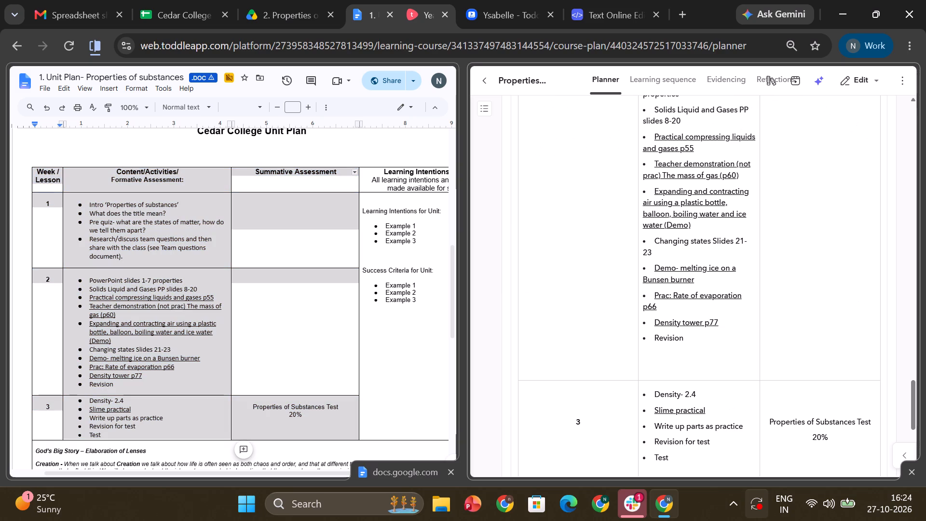
scroll(664, 382, up, 3)
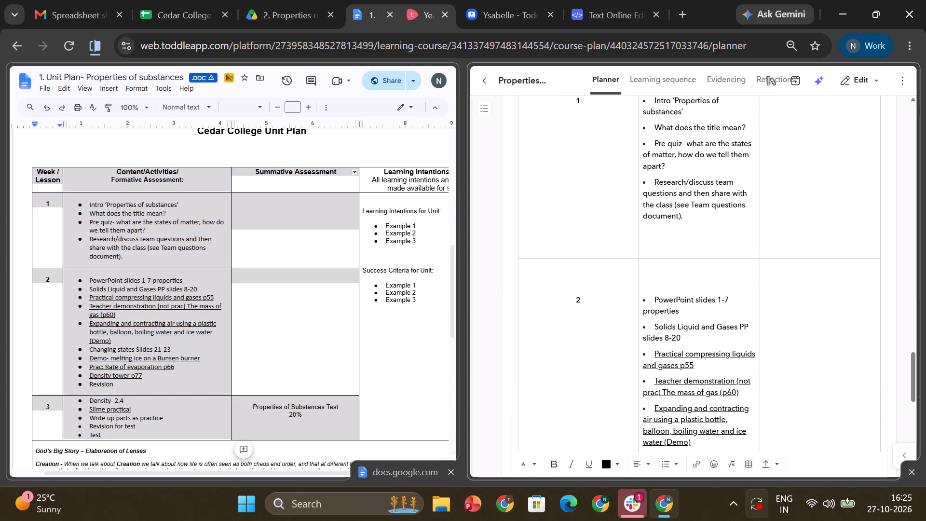
scroll(270, 392, up, 2)
scroll(384, 405, down, 1)
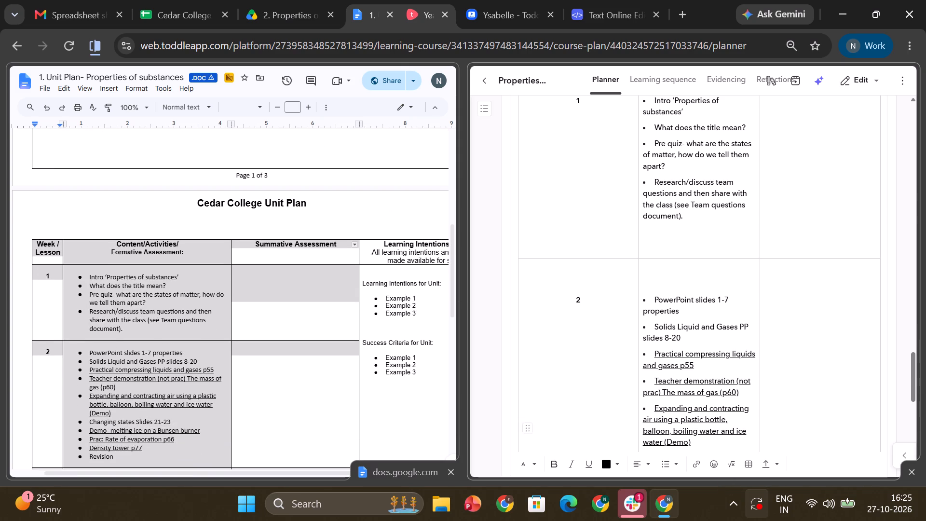
scroll(778, 352, up, 4)
scroll(802, 348, down, 1)
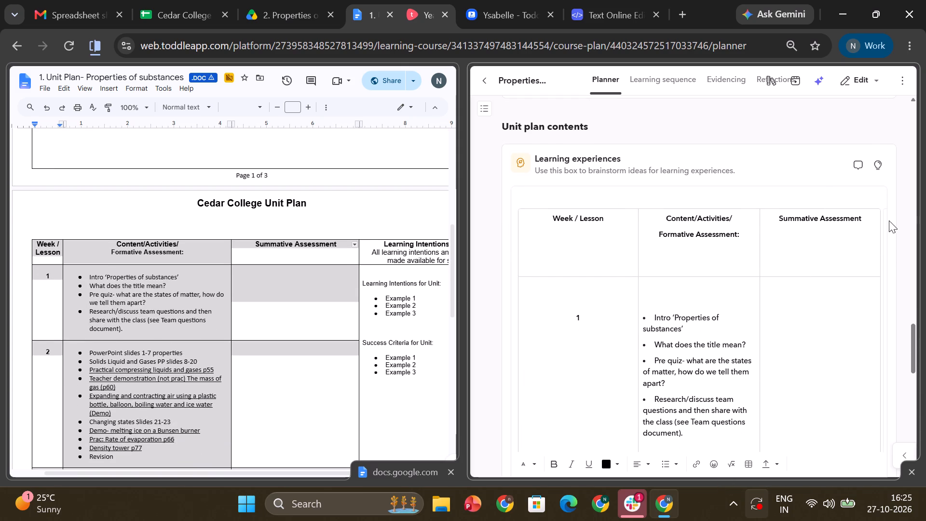
Narrow the Summative Assessment column of the pasted table and insert an empty column after it.
drag(879, 247, 873, 248)
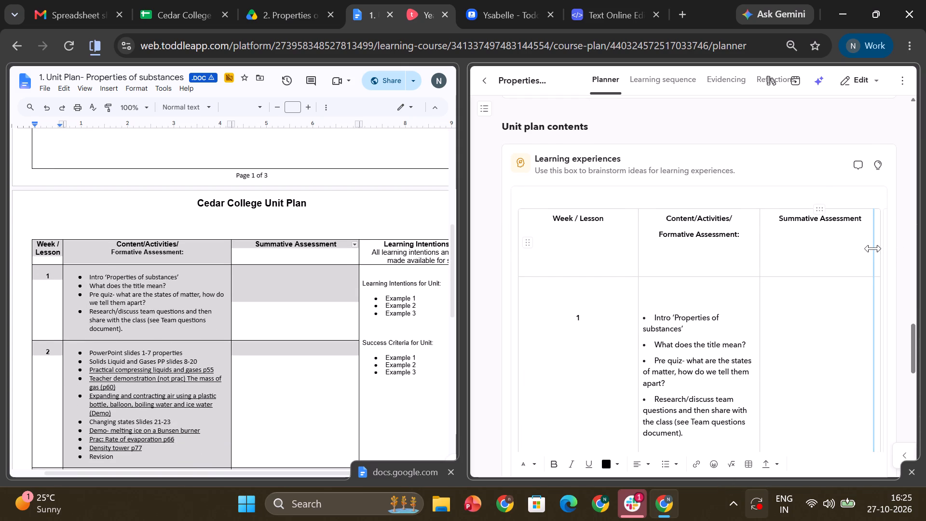
scroll(844, 279, up, 7)
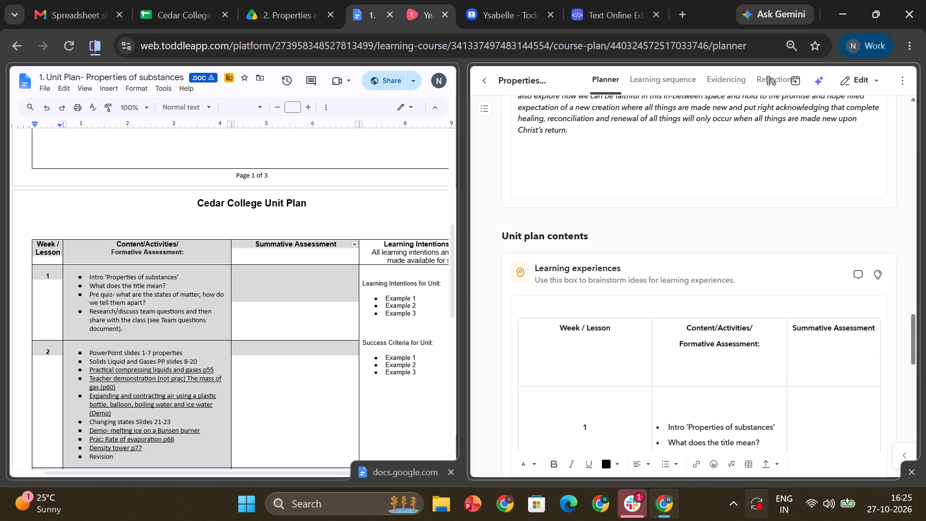
click(831, 321)
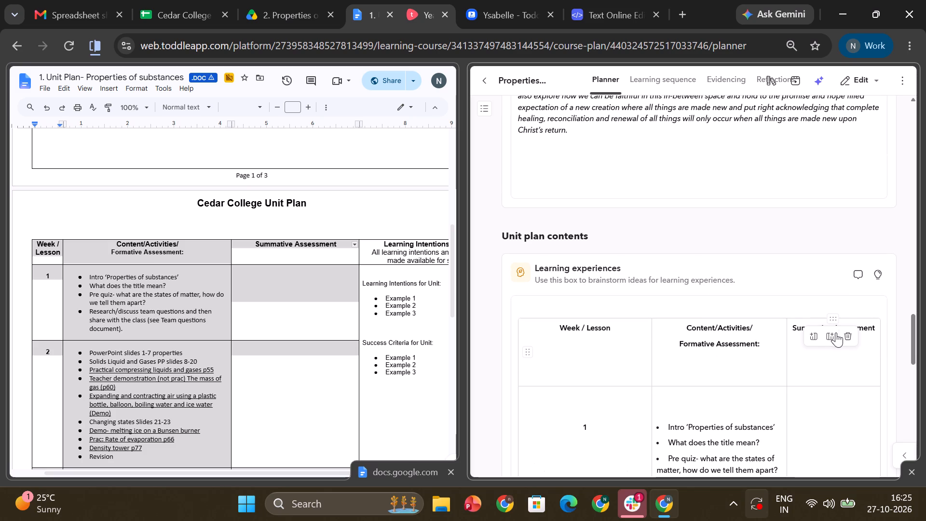
click(831, 335)
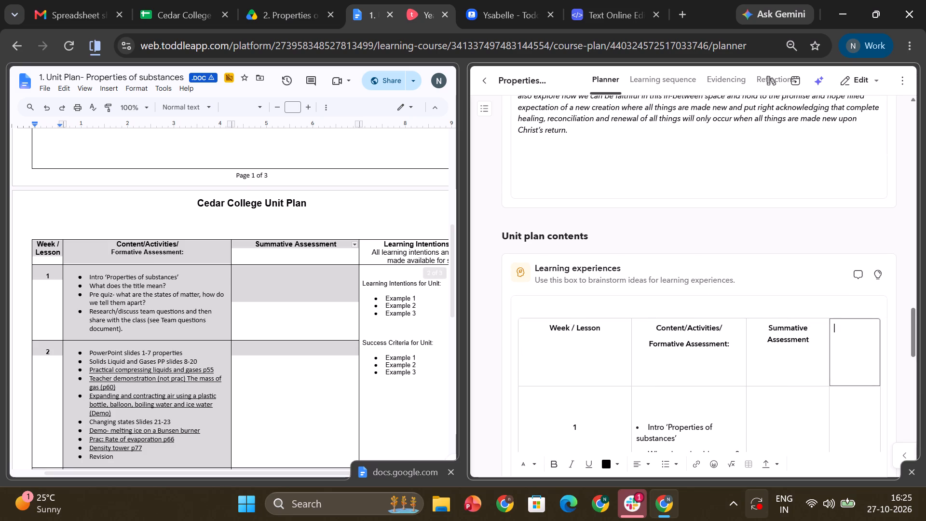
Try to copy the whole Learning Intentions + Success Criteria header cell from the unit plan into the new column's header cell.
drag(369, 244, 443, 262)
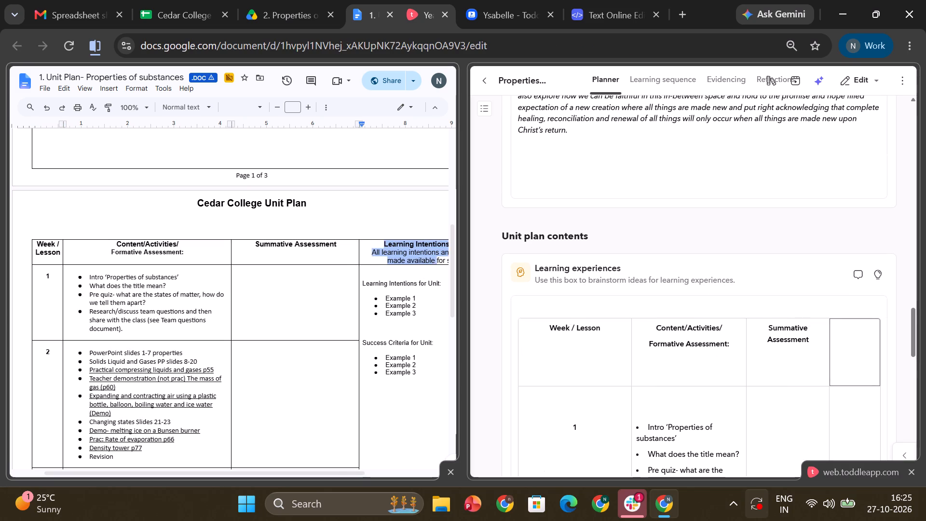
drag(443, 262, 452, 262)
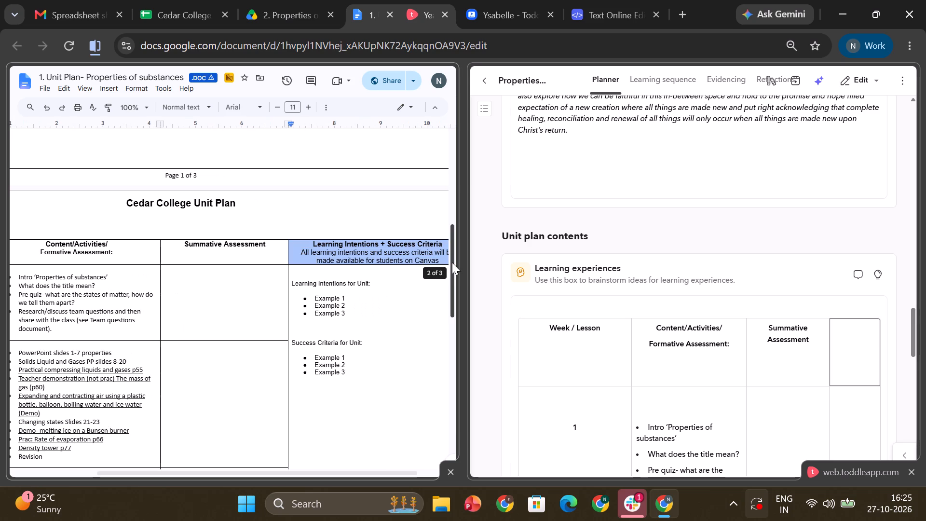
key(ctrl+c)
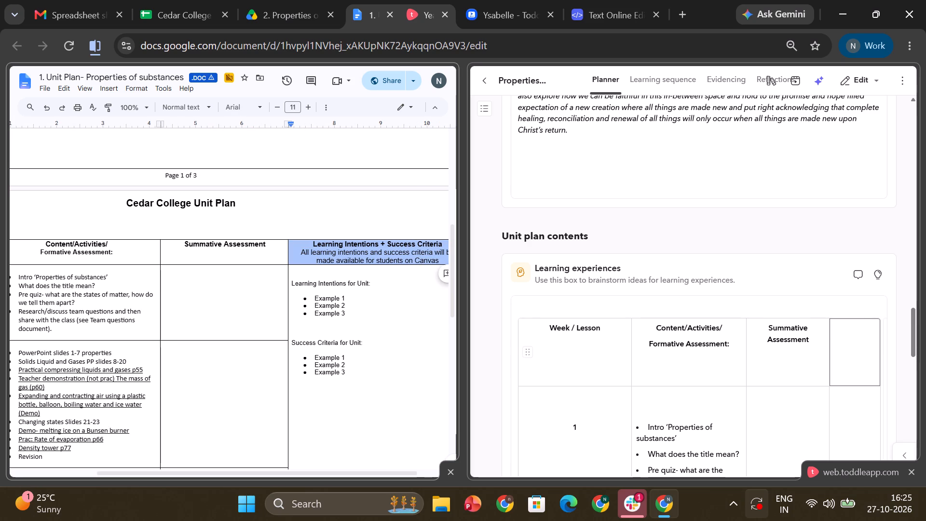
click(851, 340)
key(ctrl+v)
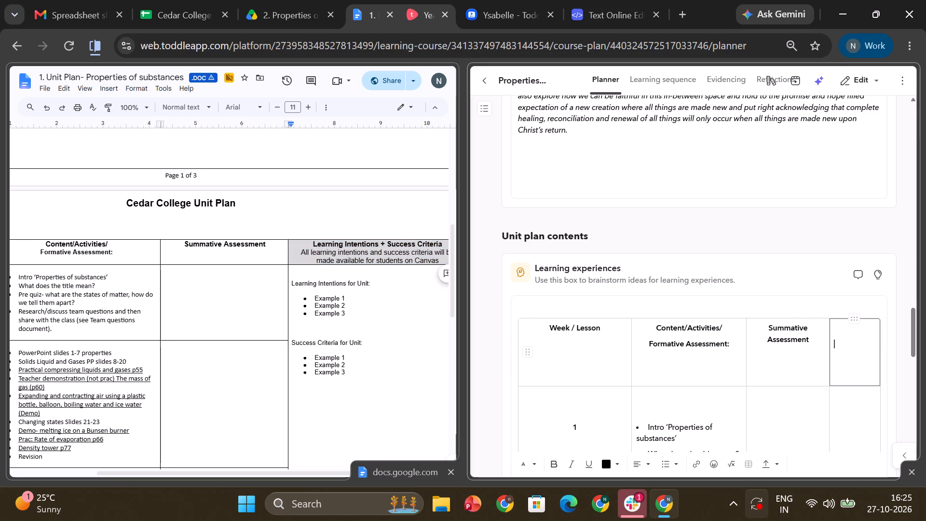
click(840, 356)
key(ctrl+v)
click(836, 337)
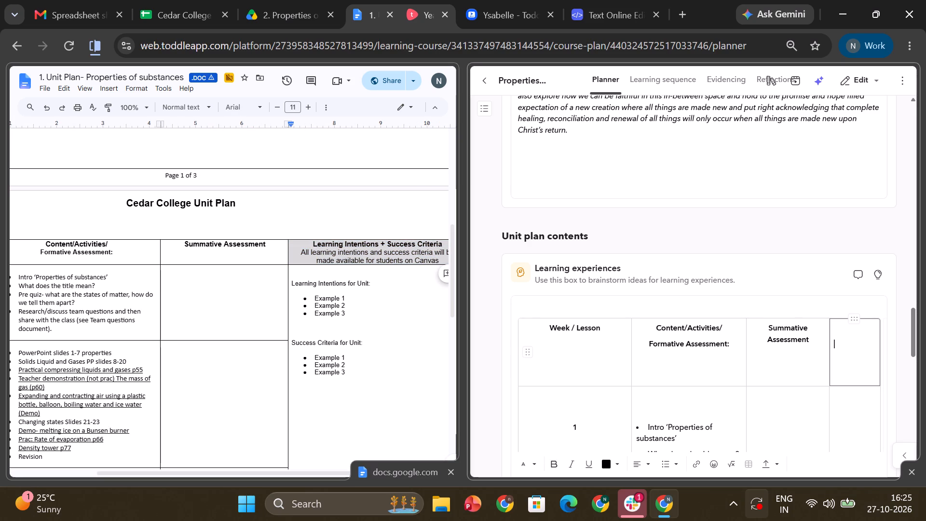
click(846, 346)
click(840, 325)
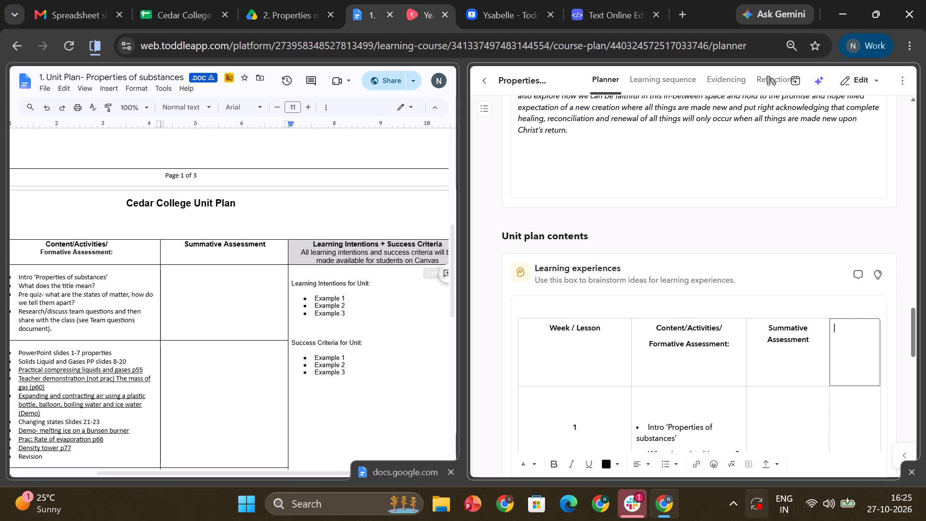
Copy only the Learning Intentions + Success Criteria heading and its Canvas note as text, and paste them into the new column's header cell.
click(350, 260)
click(372, 256)
drag(440, 260, 310, 248)
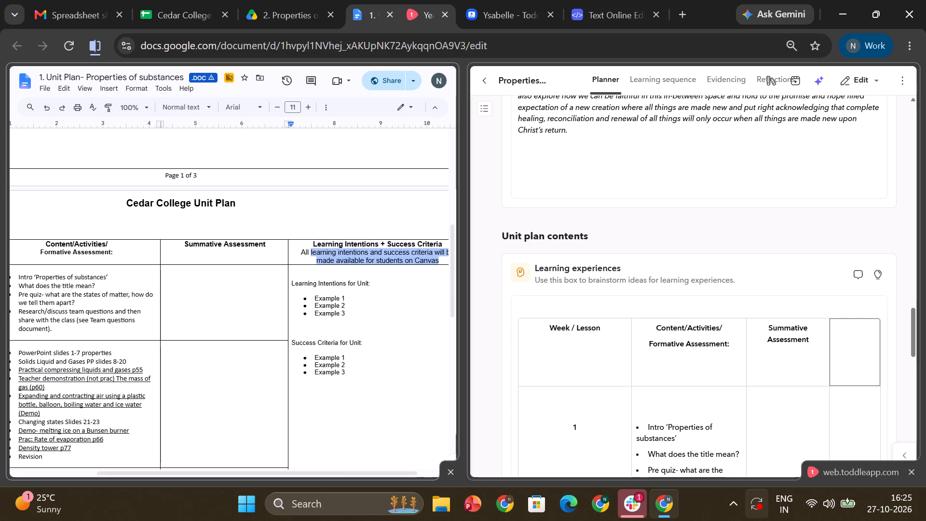
drag(310, 248, 300, 244)
key(ctrl+c)
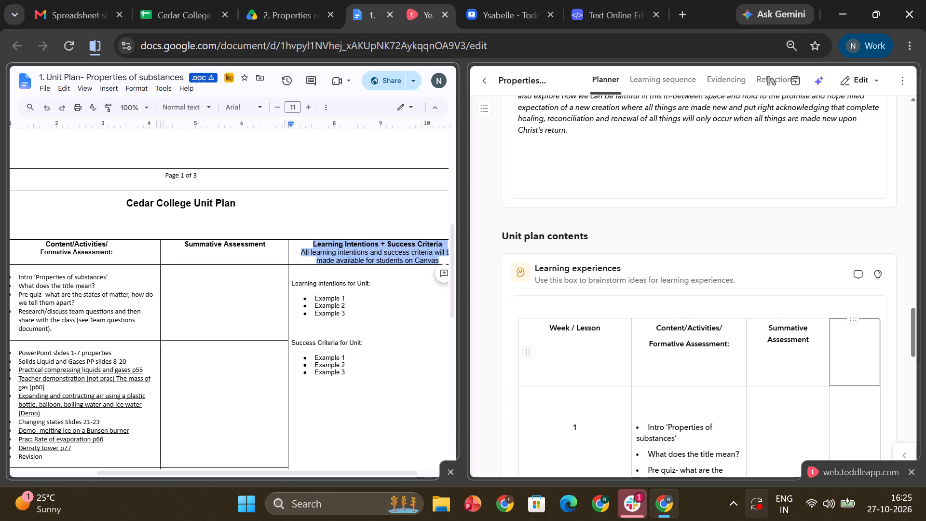
click(855, 332)
key(ctrl+v)
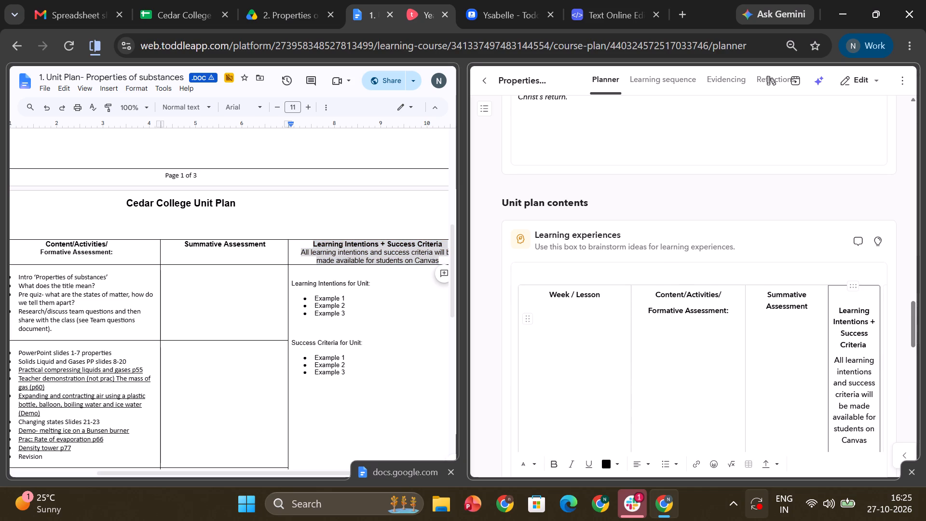
Copy the Learning Intentions for Unit and Success Criteria for Unit lists from the unit plan into the new column's week 1 cell.
scroll(847, 350, down, 3)
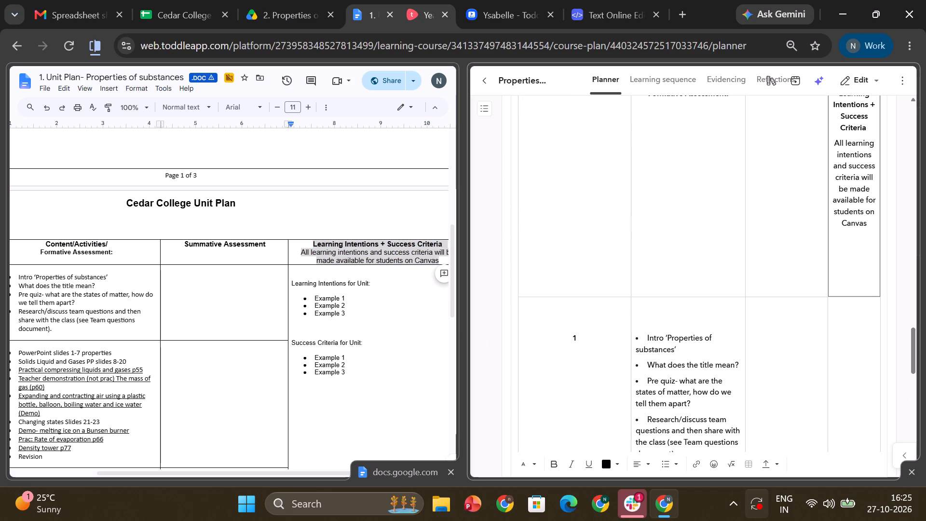
drag(289, 279, 350, 354)
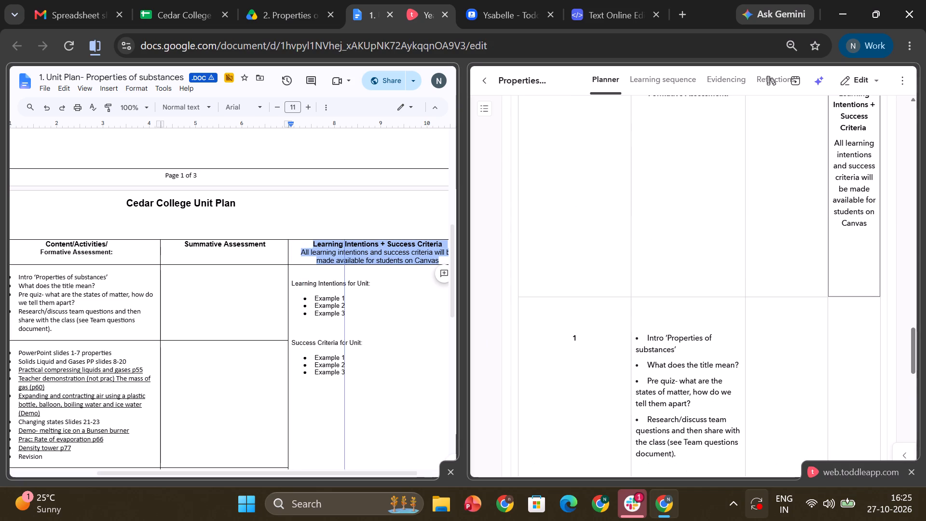
drag(350, 354, 291, 322)
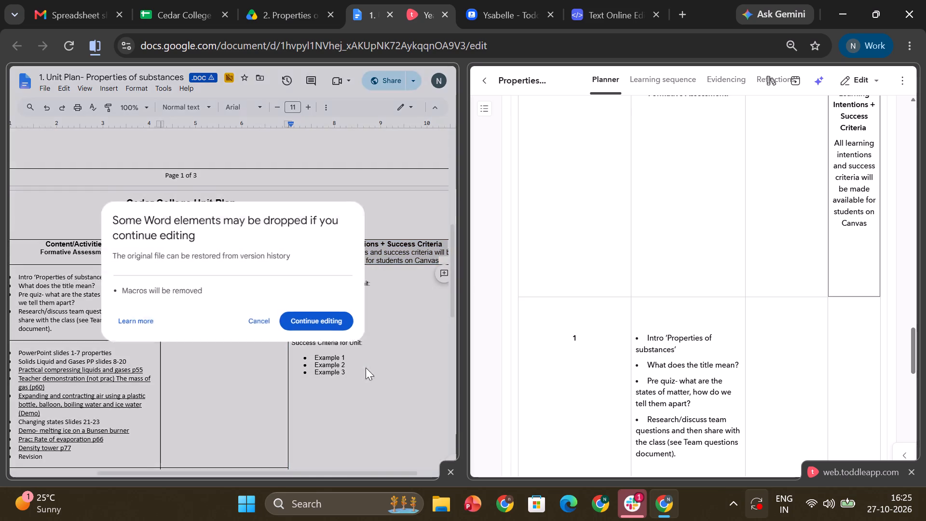
click(261, 312)
drag(368, 380, 327, 342)
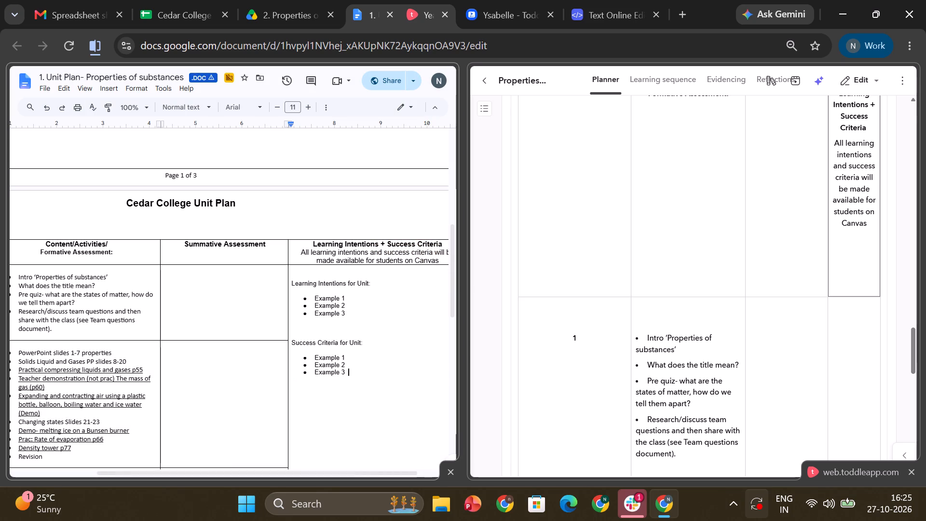
drag(327, 342, 293, 286)
key(ctrl+c)
scroll(371, 320, down, 1)
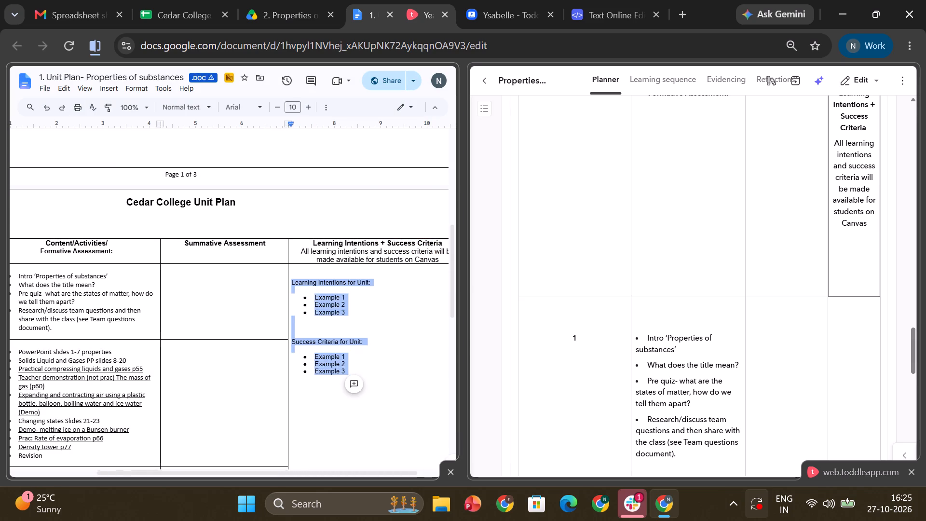
scroll(371, 320, down, 4)
scroll(371, 320, up, 2)
click(848, 341)
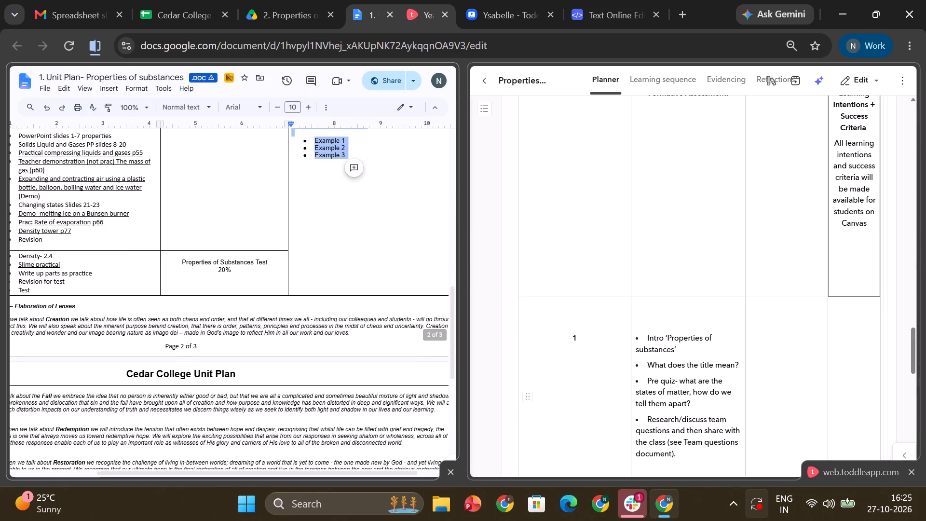
drag(852, 339, 851, 344)
key(ctrl+v)
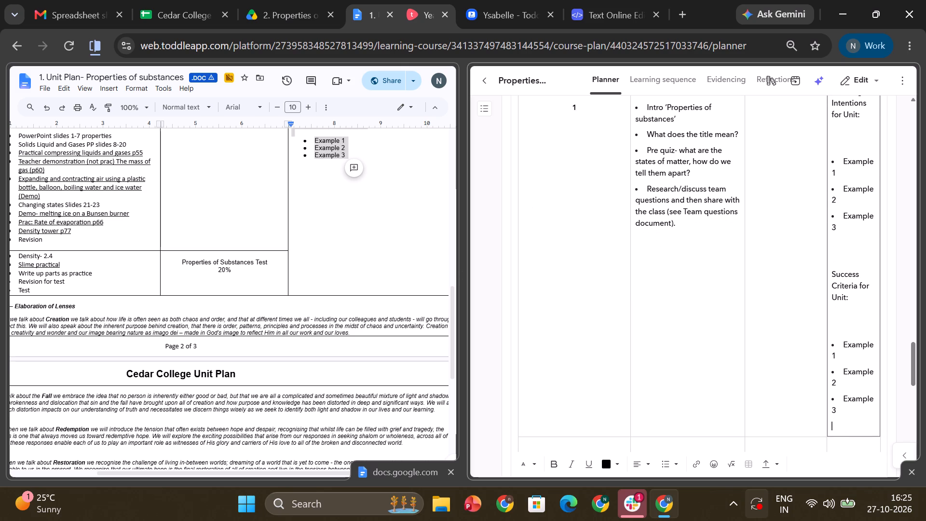
Widen the planner pane of the split view and narrow the Week / Lesson column of the Learning experiences table.
scroll(925, 305, down, 3)
scroll(837, 371, up, 1)
scroll(837, 371, down, 3)
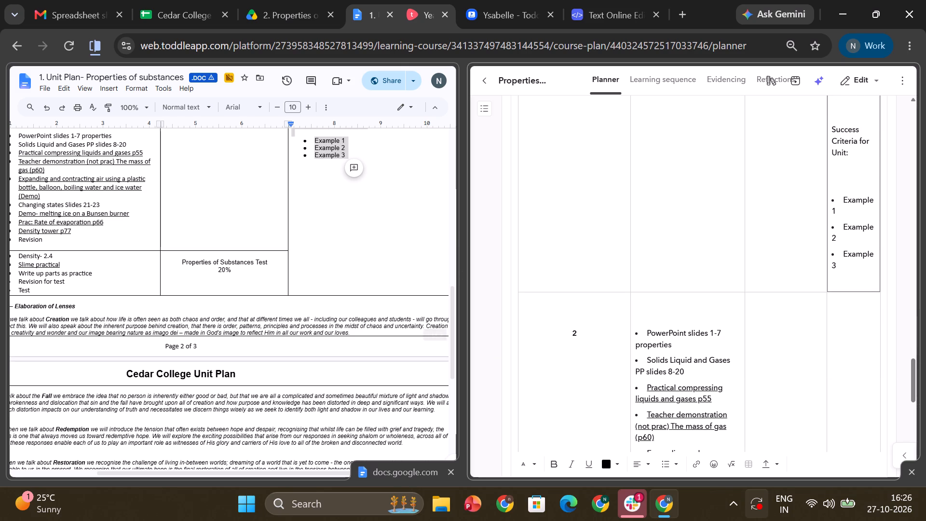
click(467, 232)
drag(463, 241, 292, 243)
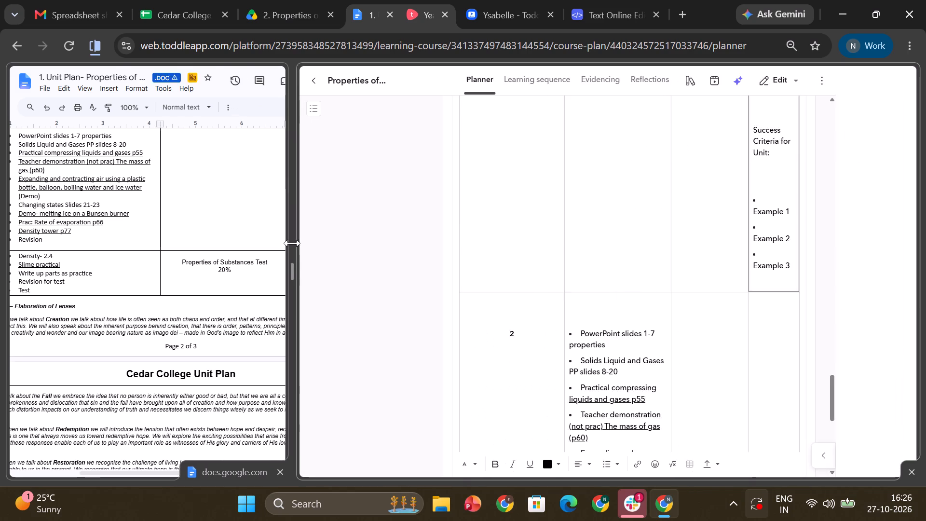
scroll(623, 332, up, 8)
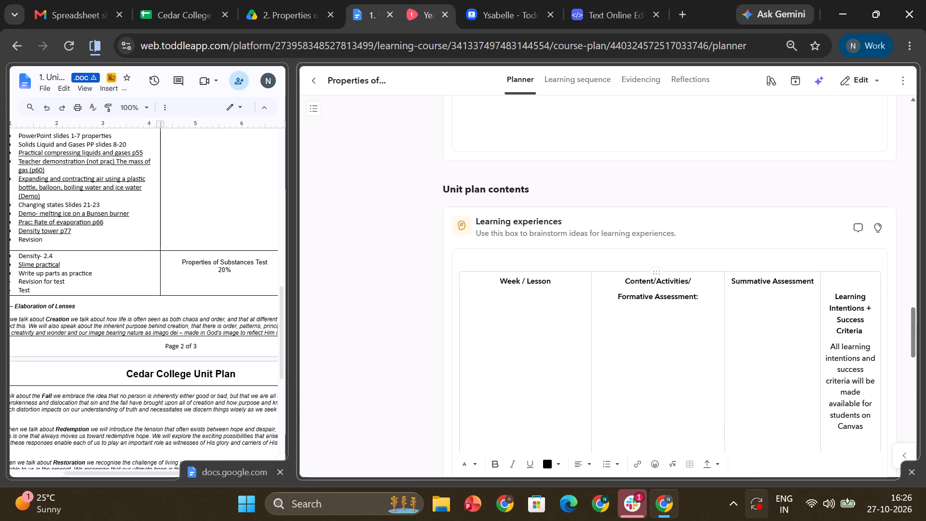
drag(590, 284, 562, 283)
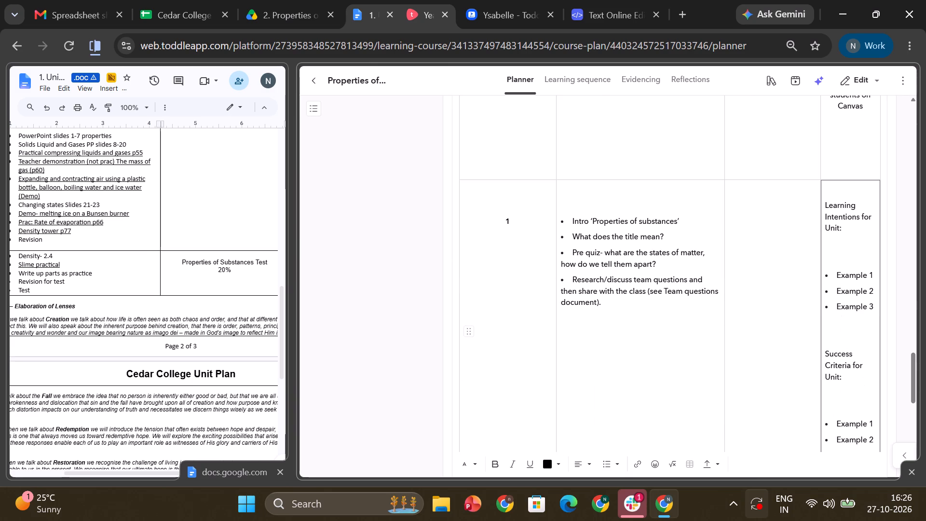
Look over the header and week rows of the four-column Learning experiences table and the planner sections above it.
scroll(561, 307, up, 5)
scroll(561, 307, down, 4)
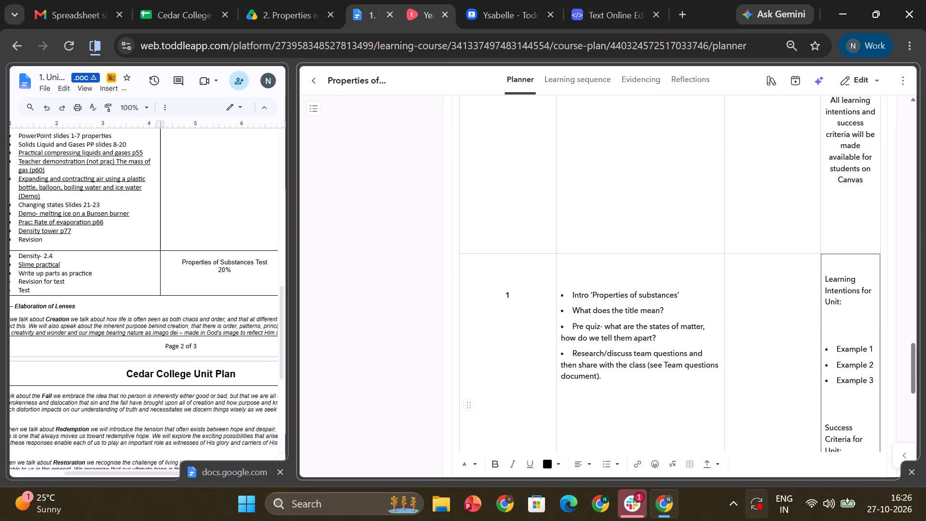
scroll(561, 307, down, 2)
scroll(561, 307, up, 1)
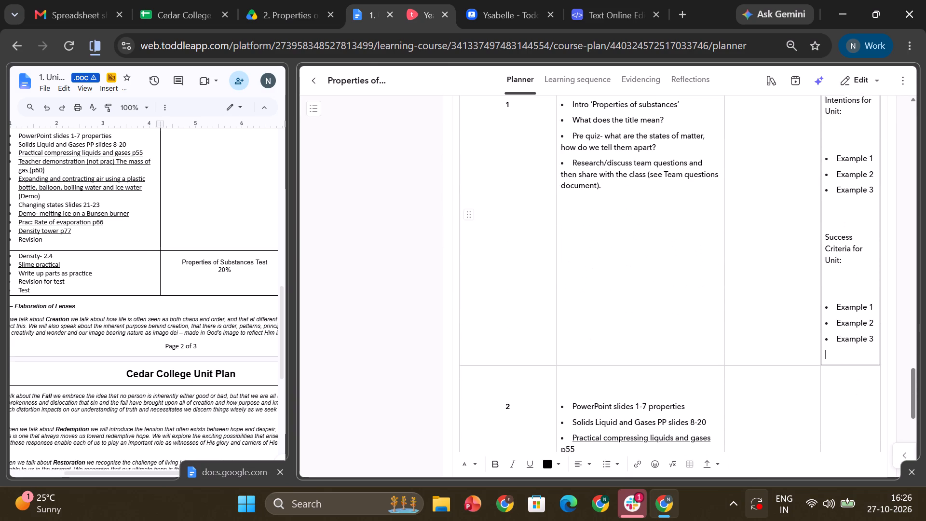
scroll(561, 307, up, 16)
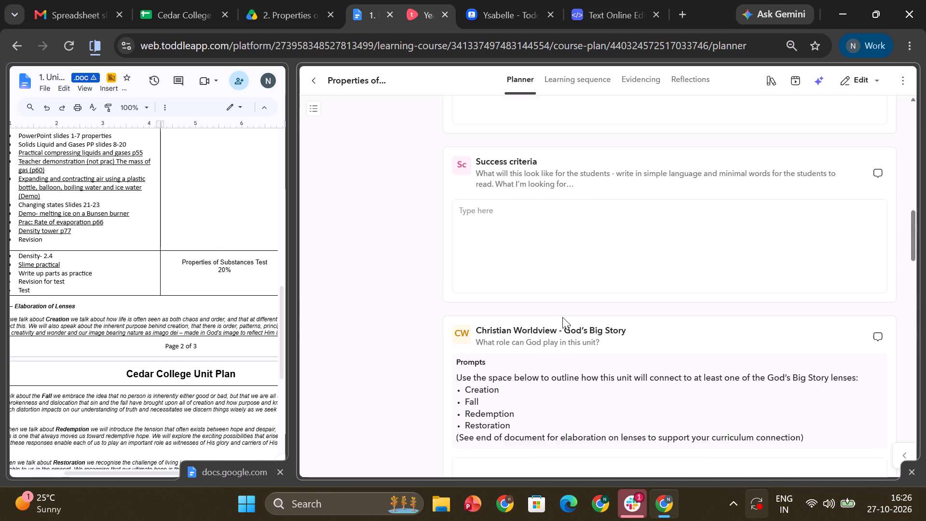
Widen the unit plan pane and check the plan's opening page against the planner's Christian Worldview and Learning experiences sections.
drag(290, 282, 334, 288)
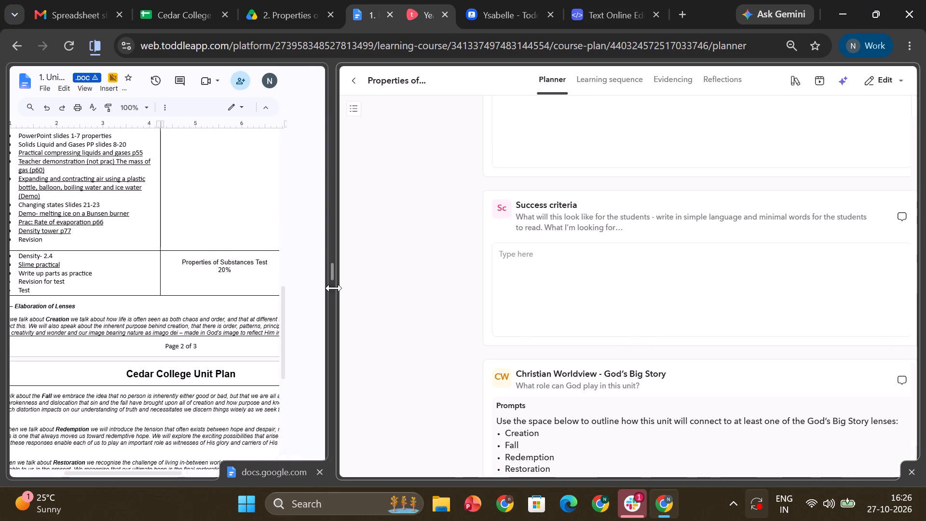
drag(334, 288, 341, 290)
drag(344, 273, 413, 287)
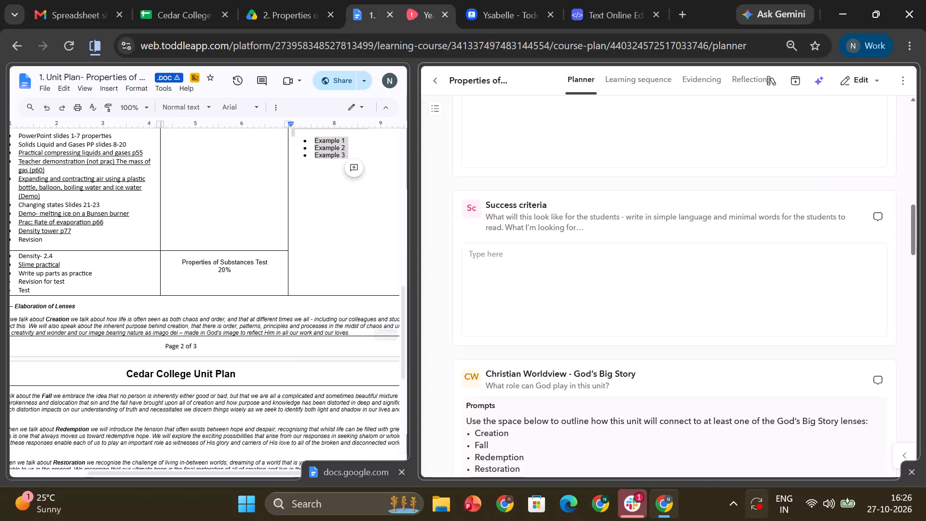
scroll(164, 379, down, 6)
scroll(181, 376, up, 19)
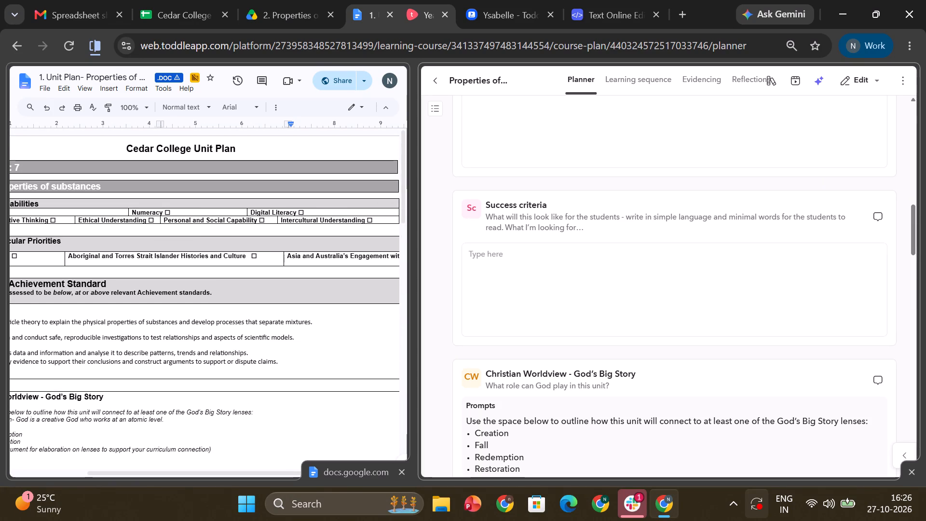
drag(152, 470, 99, 474)
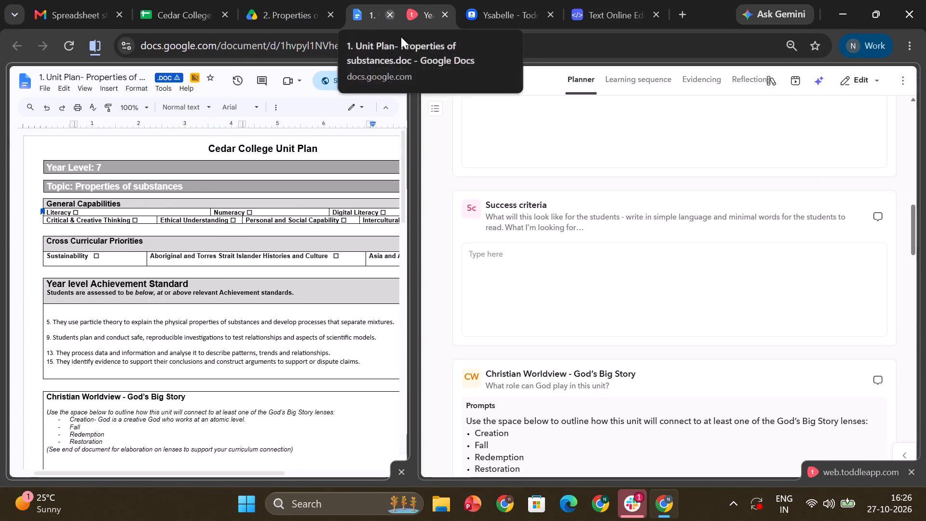
scroll(671, 242, down, 15)
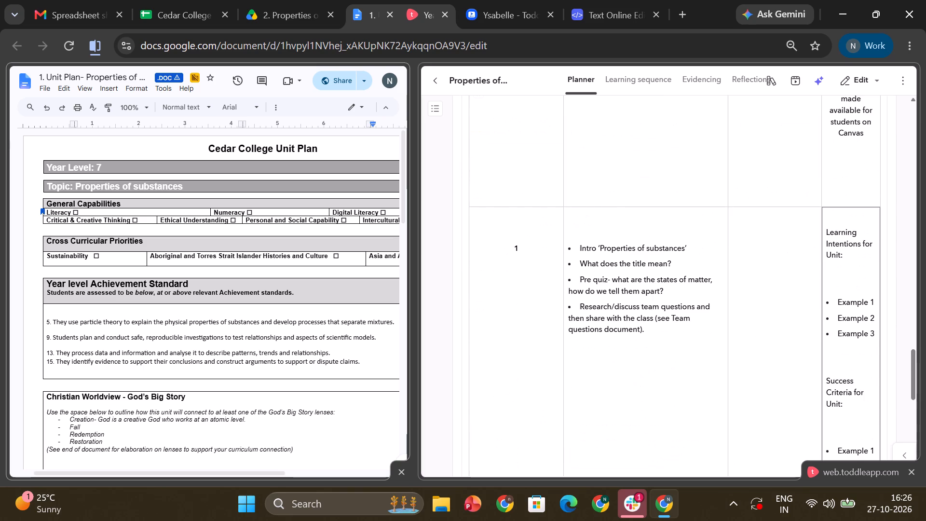
scroll(674, 245, down, 11)
scroll(678, 246, up, 13)
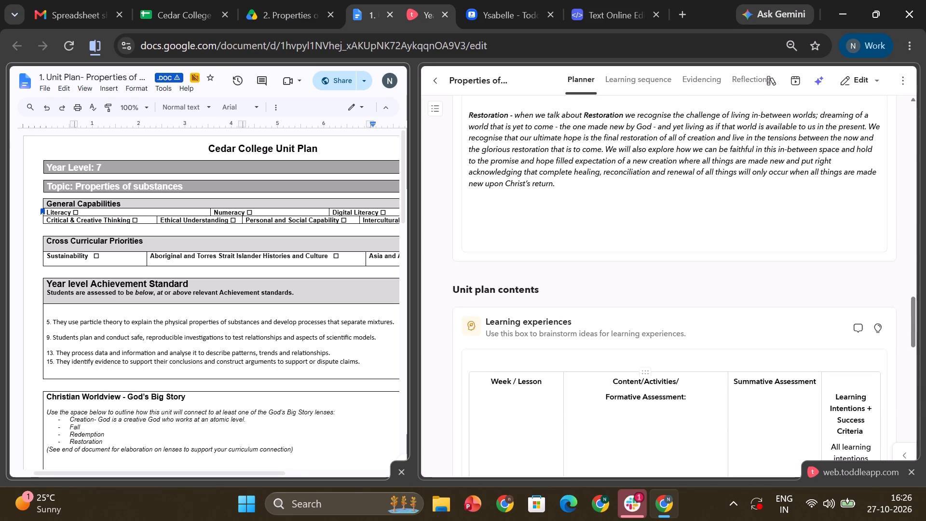
Open the unit's Learning sequence and close the unit plan document.
click(645, 80)
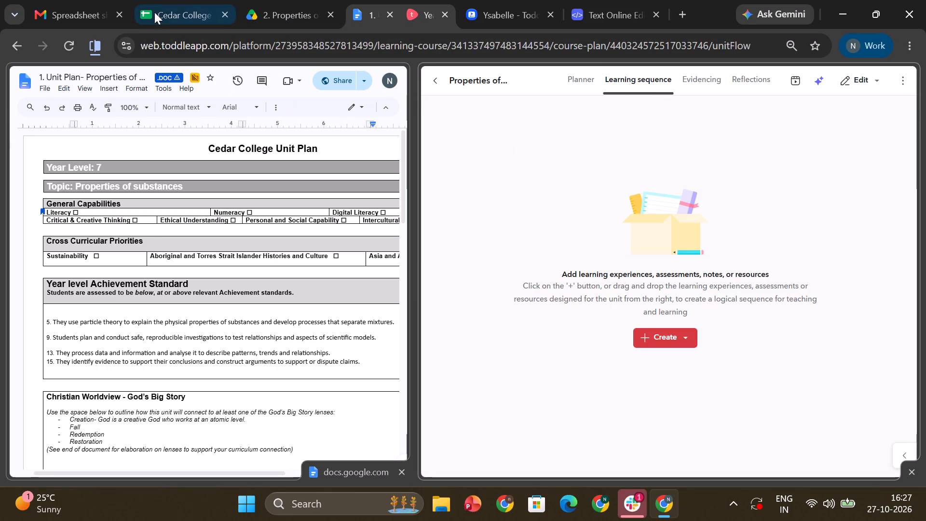
click(392, 14)
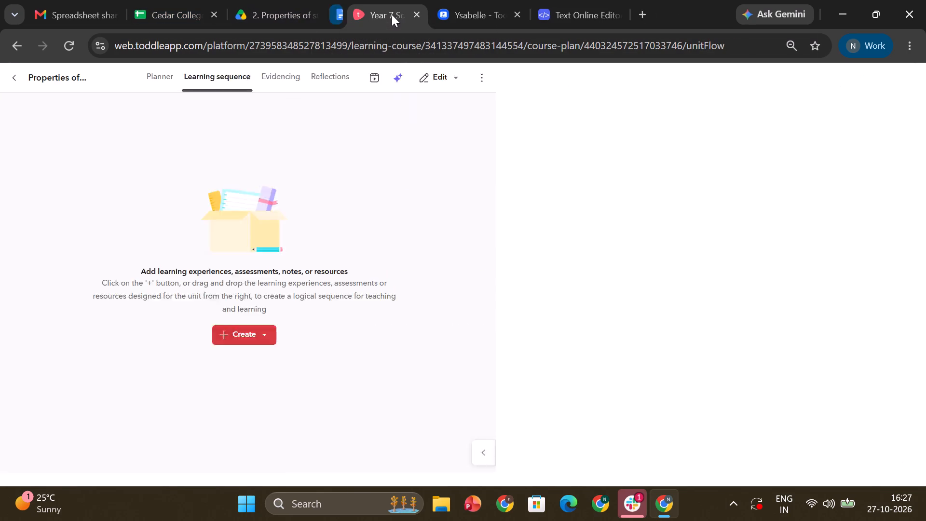
Open 7 Science Term 1 Term plan 2025 from the Semester 1 folder in Google Drive and read the Chapter 2 Properties of Substances weeks.
click(286, 0)
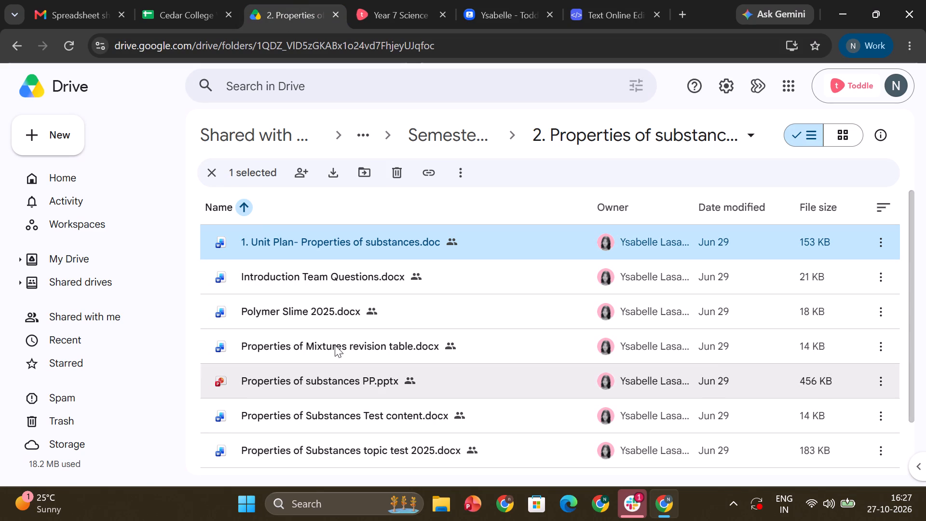
scroll(360, 273, down, 2)
scroll(348, 293, up, 3)
click(454, 130)
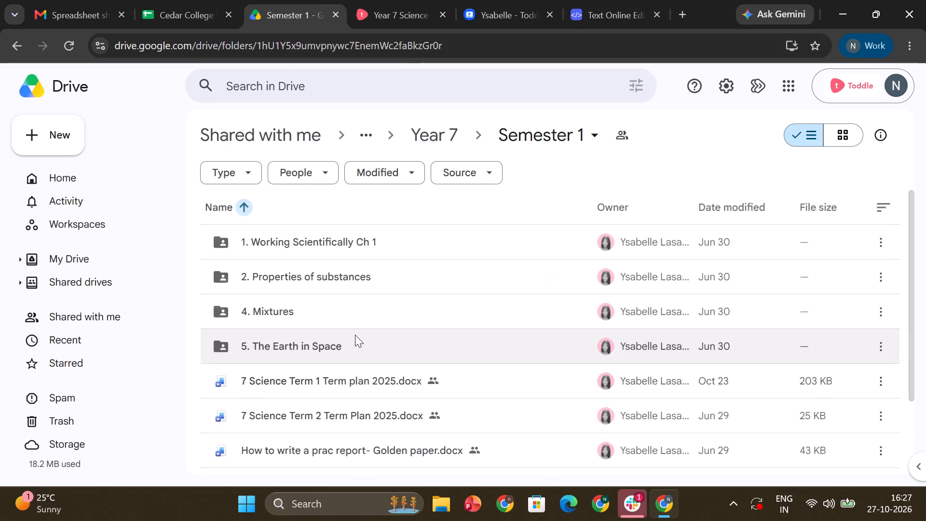
scroll(349, 355, down, 2)
double_click(324, 280)
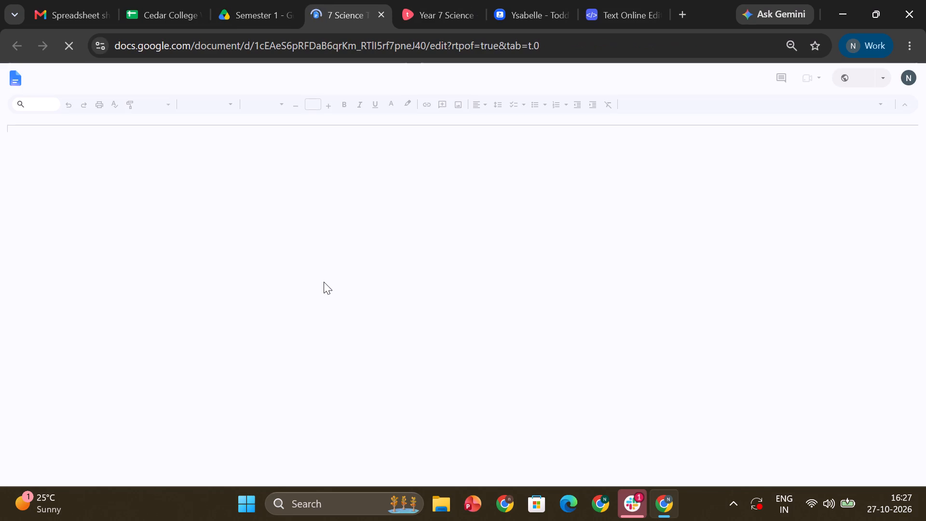
scroll(458, 299, down, 5)
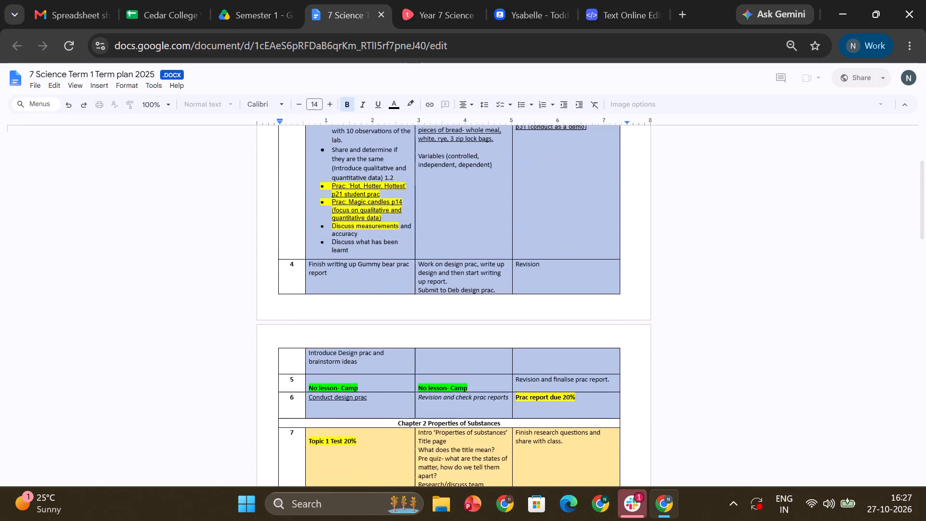
scroll(463, 303, down, 3)
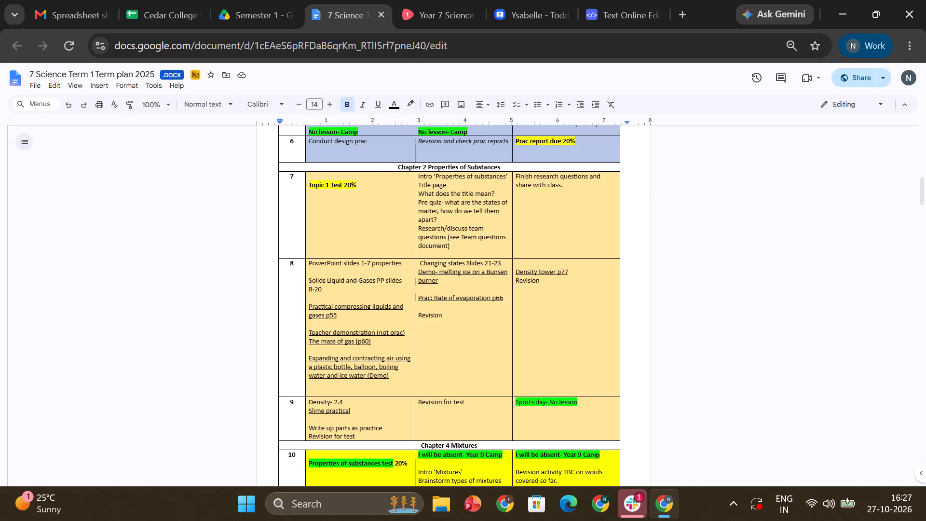
Open the Toddle walkthrough clip, skim it from the start to the achievement standards part at about 03:10, and mute it.
click(525, 0)
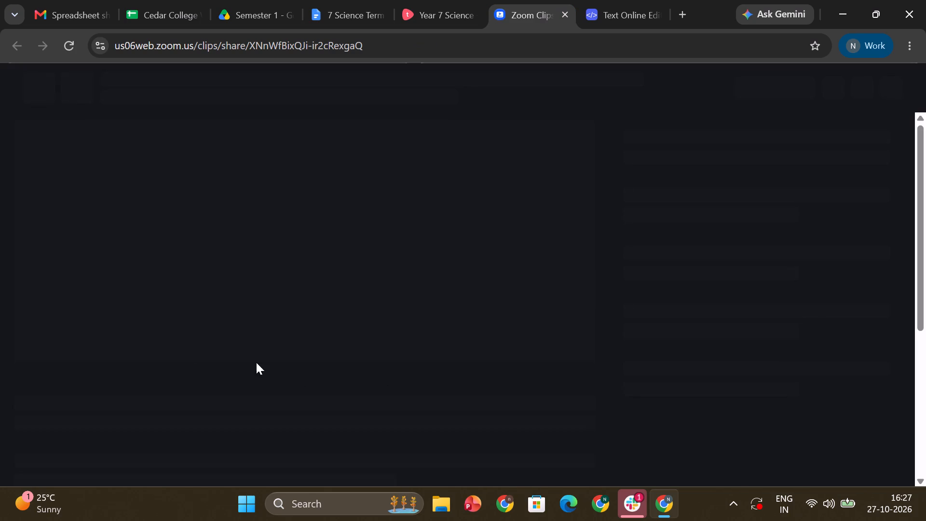
click(227, 259)
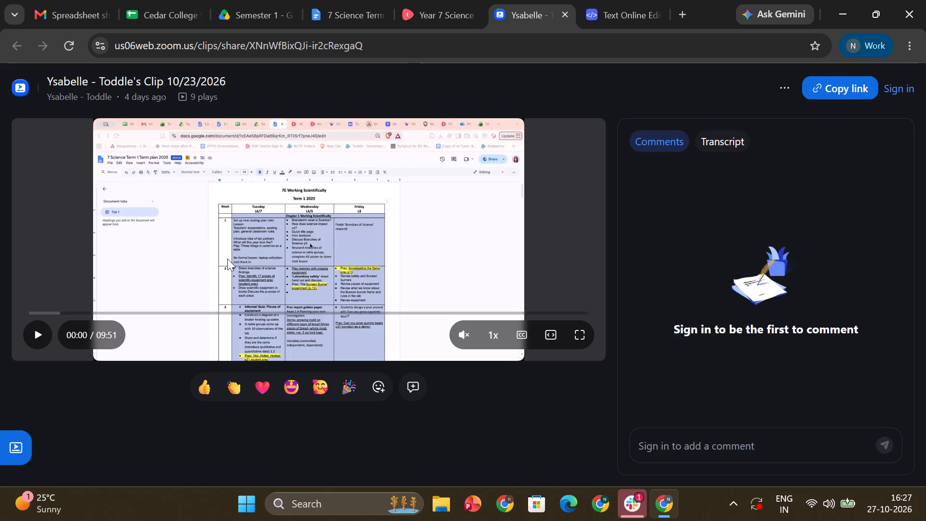
click(114, 307)
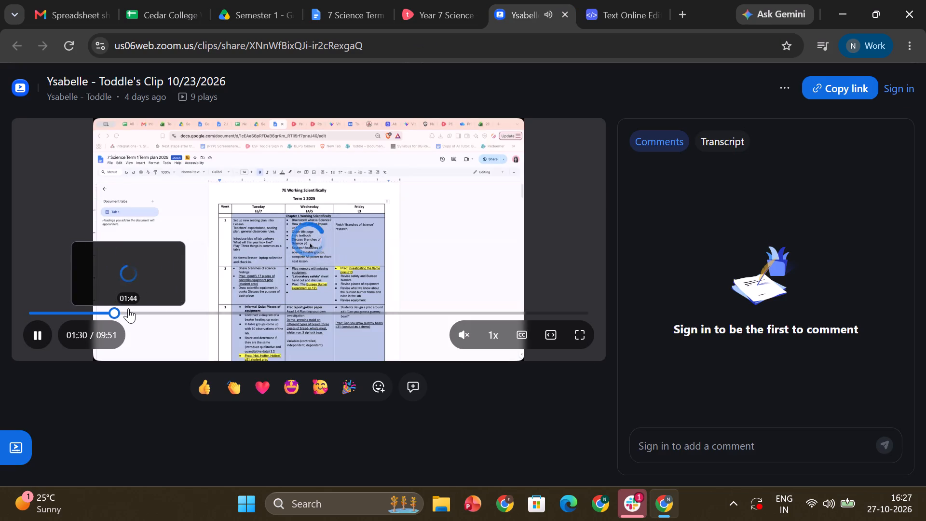
click(132, 310)
click(158, 309)
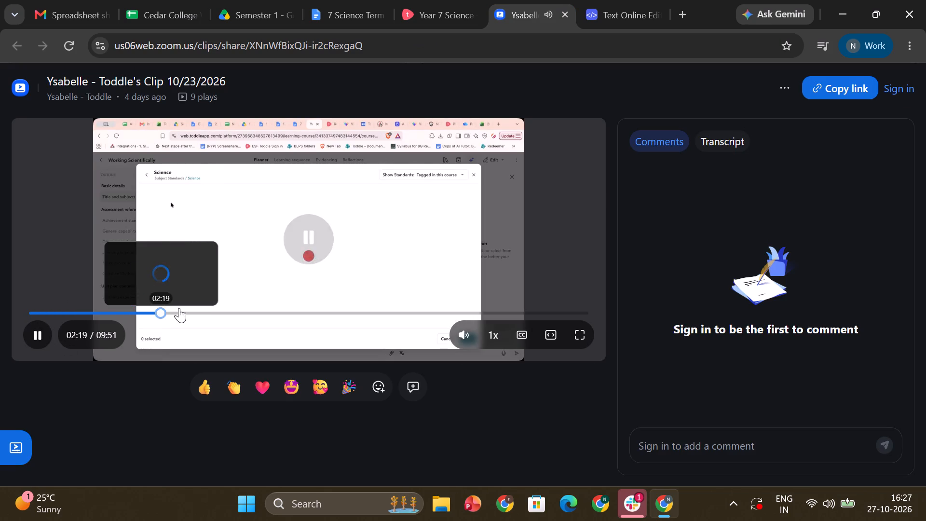
click(198, 306)
click(207, 309)
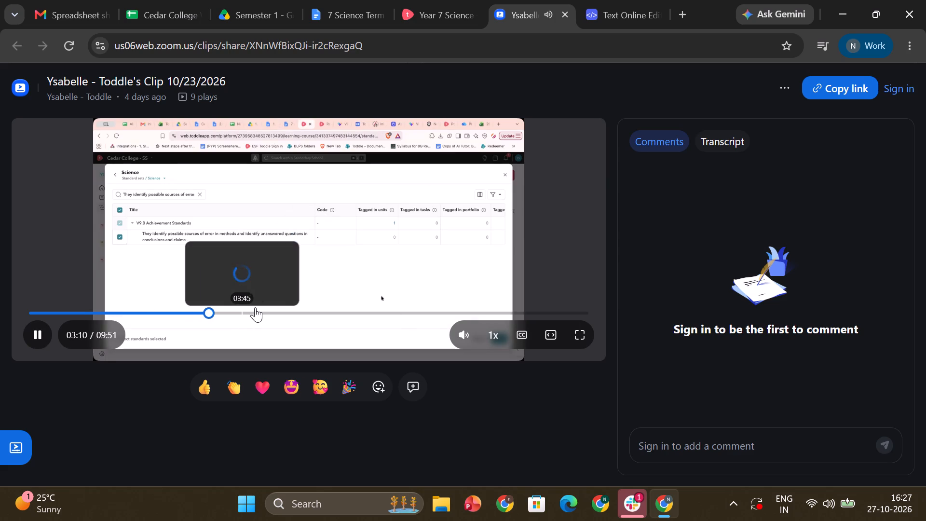
click(463, 335)
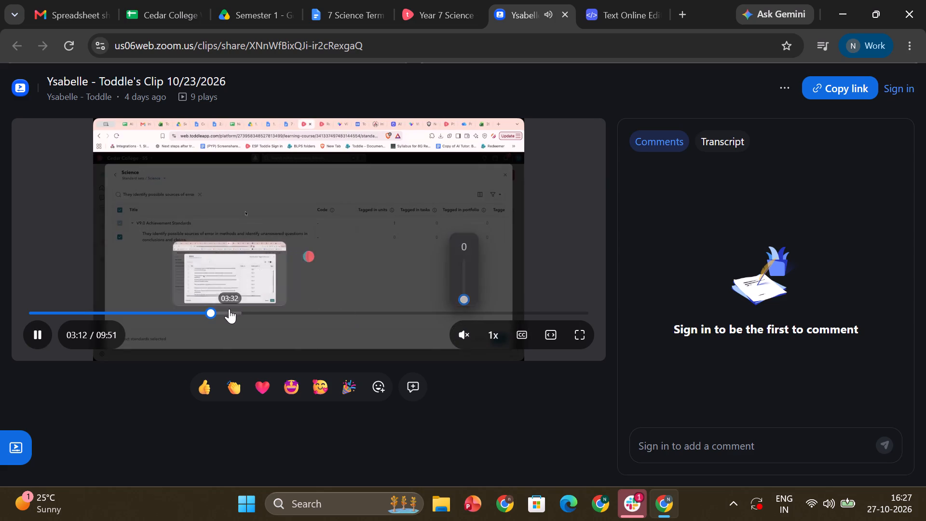
Skim the clip from 03:32 to about 06:58 for how the term plan weeks become folders in the Learning sequence, and pause it.
click(229, 309)
drag(233, 311, 264, 316)
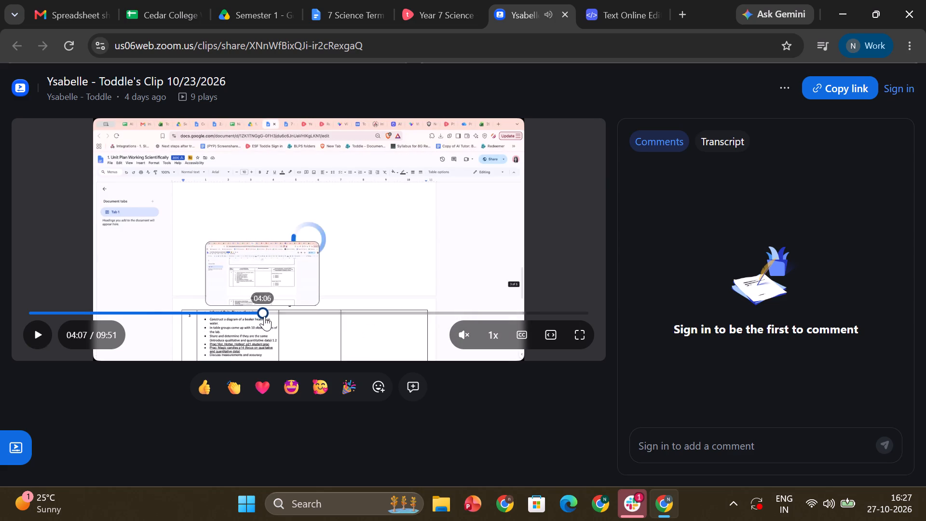
drag(264, 316, 300, 318)
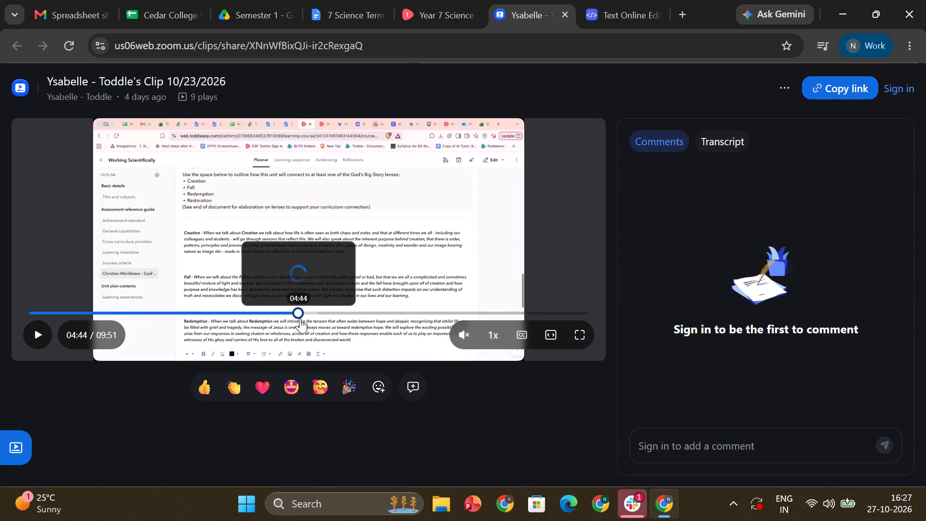
drag(300, 318, 325, 325)
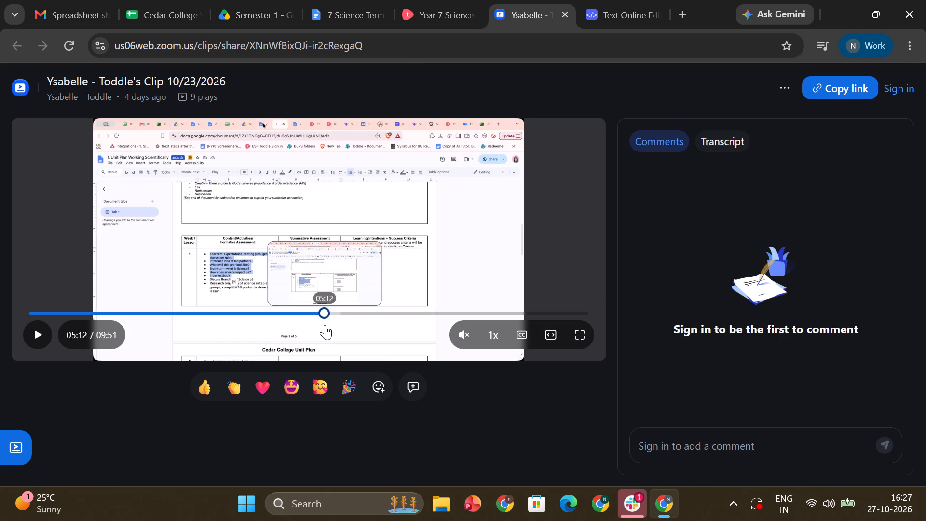
drag(325, 325, 341, 327)
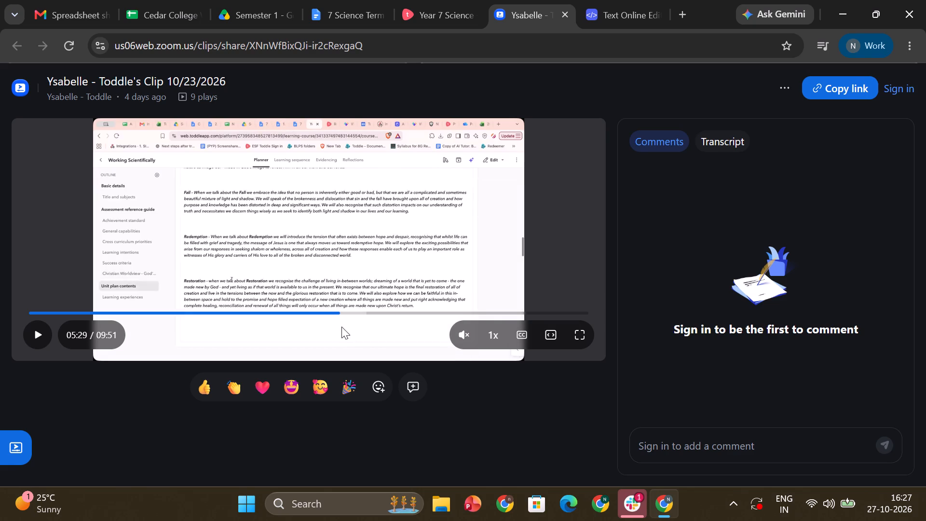
drag(341, 327, 375, 325)
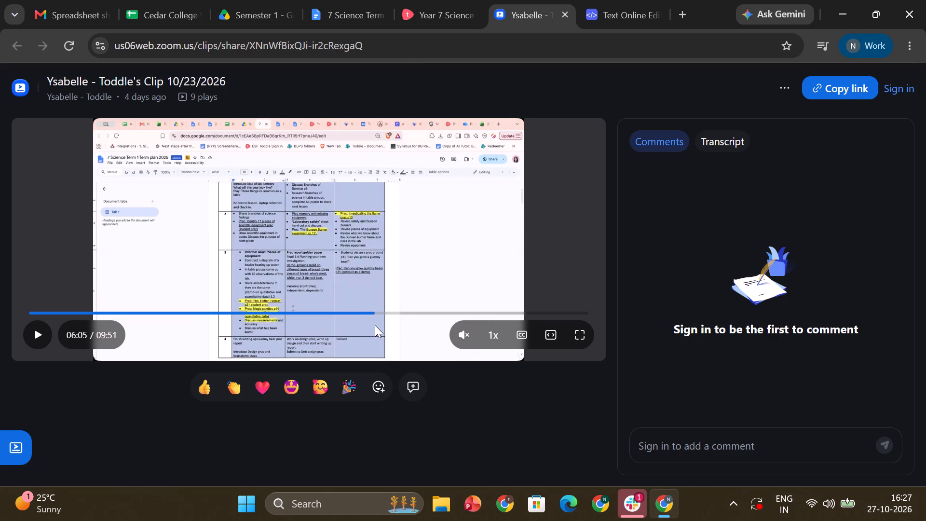
drag(375, 325, 401, 319)
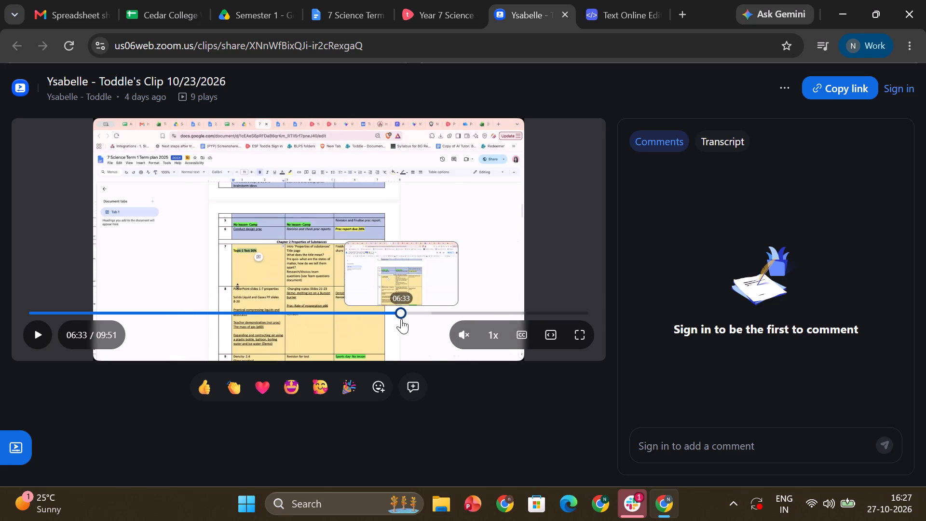
drag(401, 319, 422, 314)
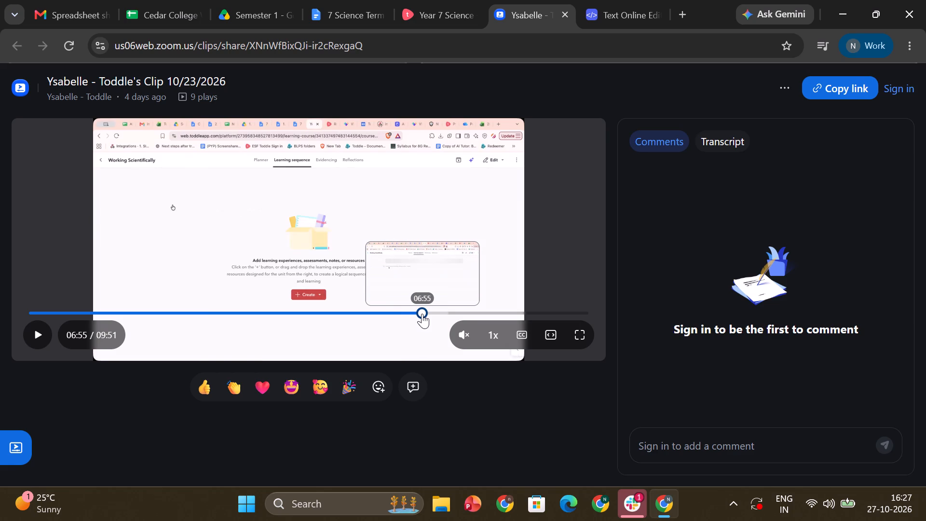
drag(422, 314, 417, 311)
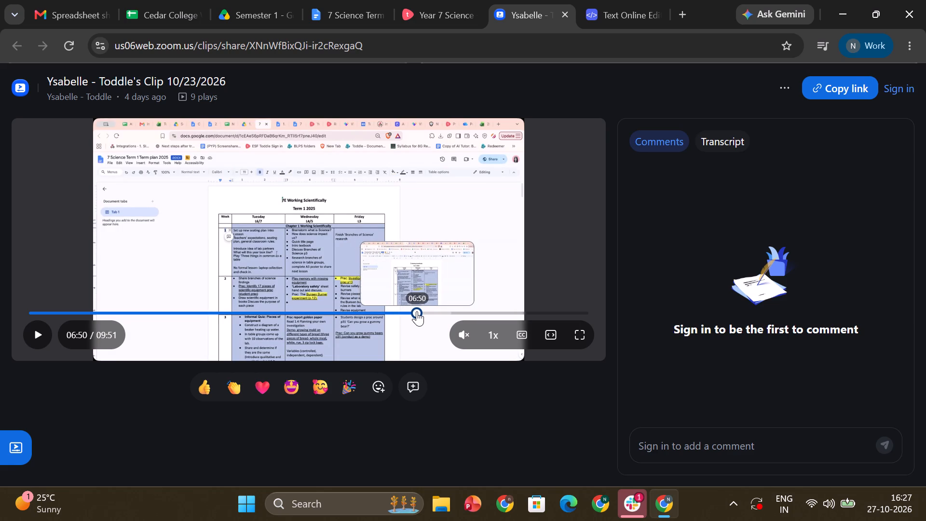
drag(417, 311, 424, 309)
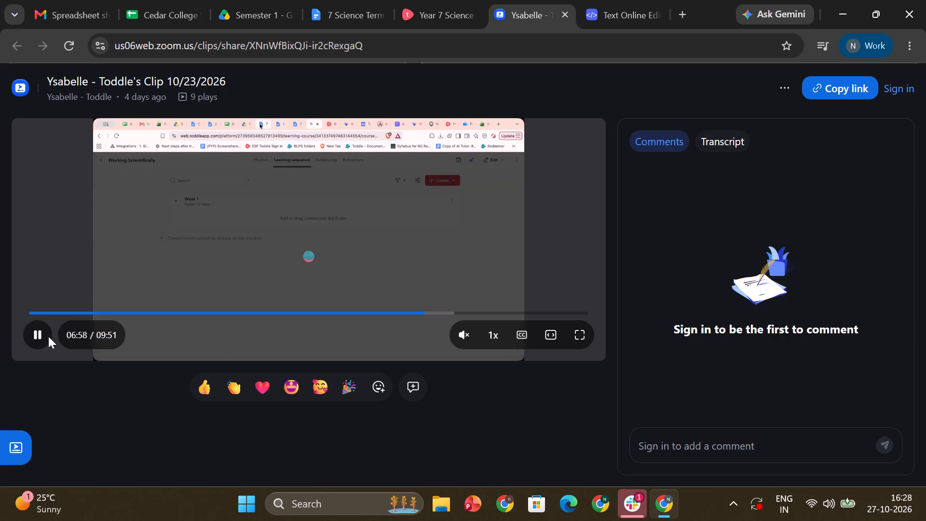
click(45, 337)
Check the Chapter 2 weeks in the term plan and create a folder named Week 7 in the unit's Learning sequence.
click(421, 2)
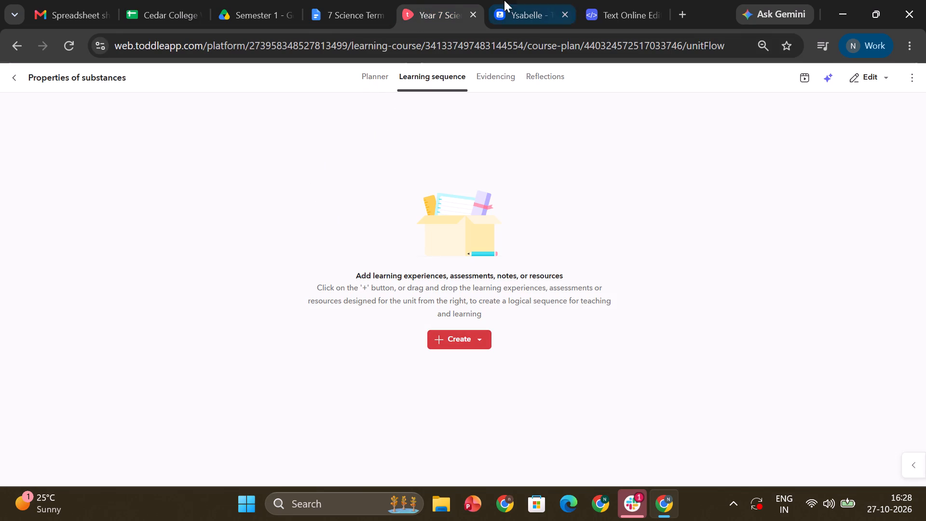
click(346, 0)
scroll(344, 176, up, 1)
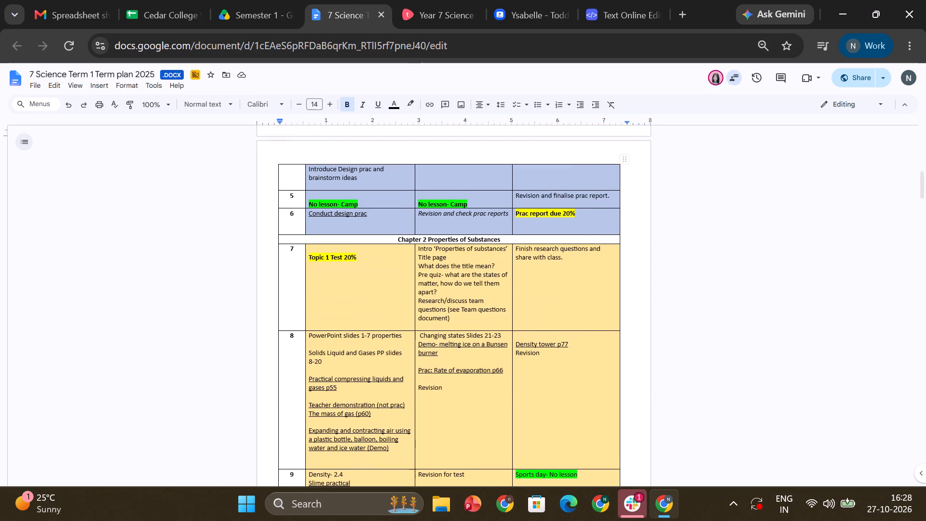
scroll(354, 214, down, 1)
scroll(355, 216, up, 1)
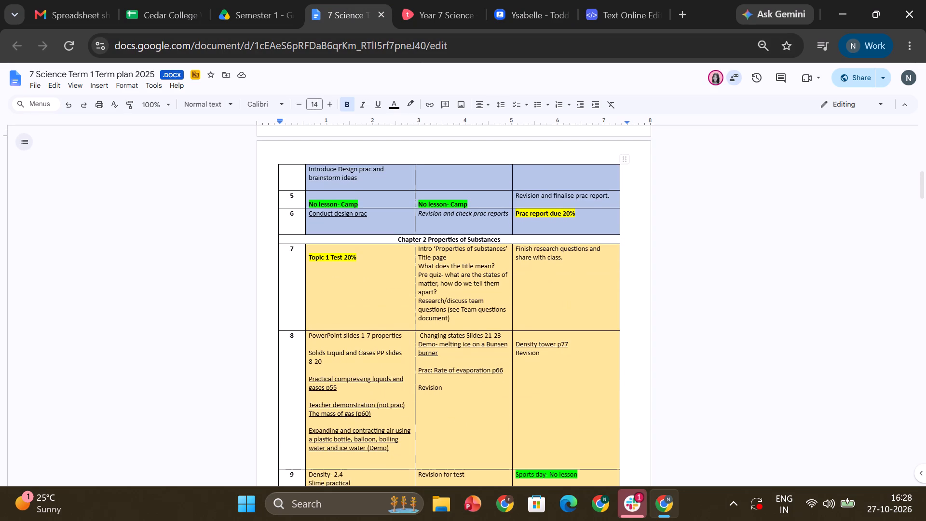
scroll(355, 219, down, 1)
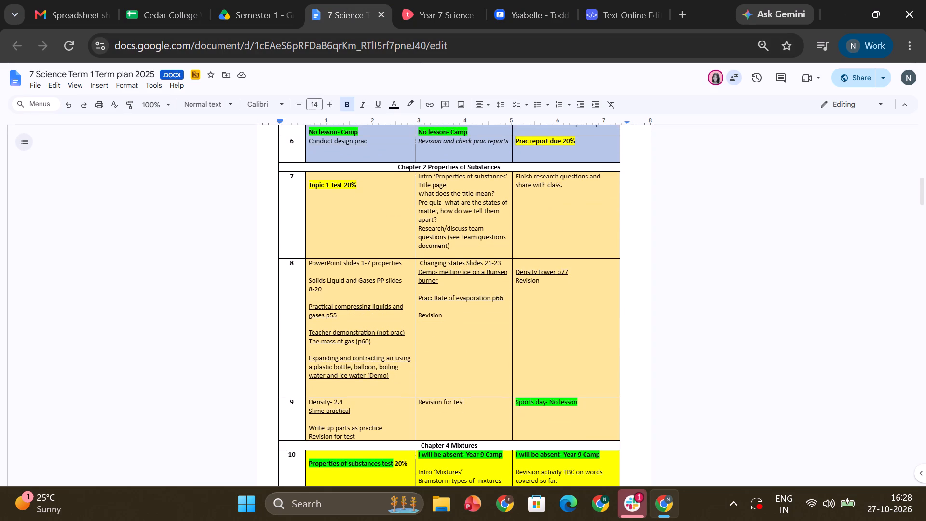
click(426, 1)
click(453, 339)
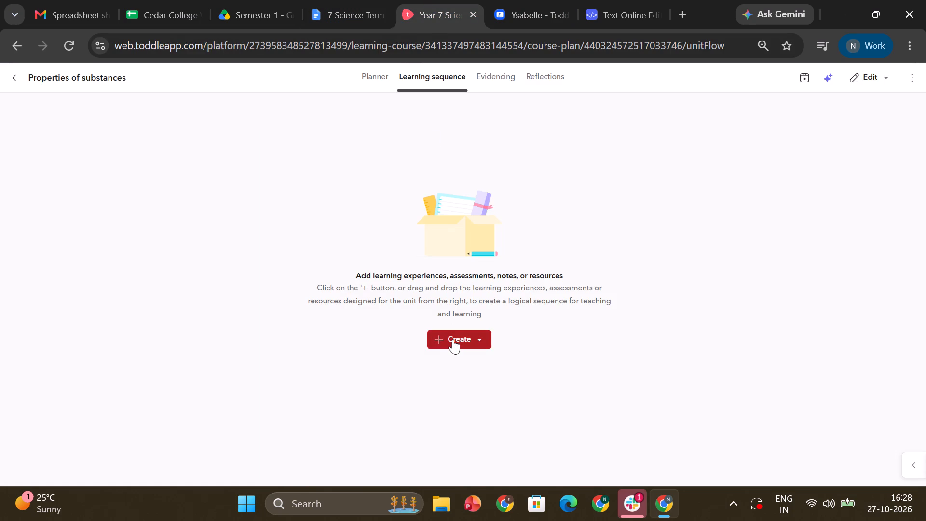
click(399, 165)
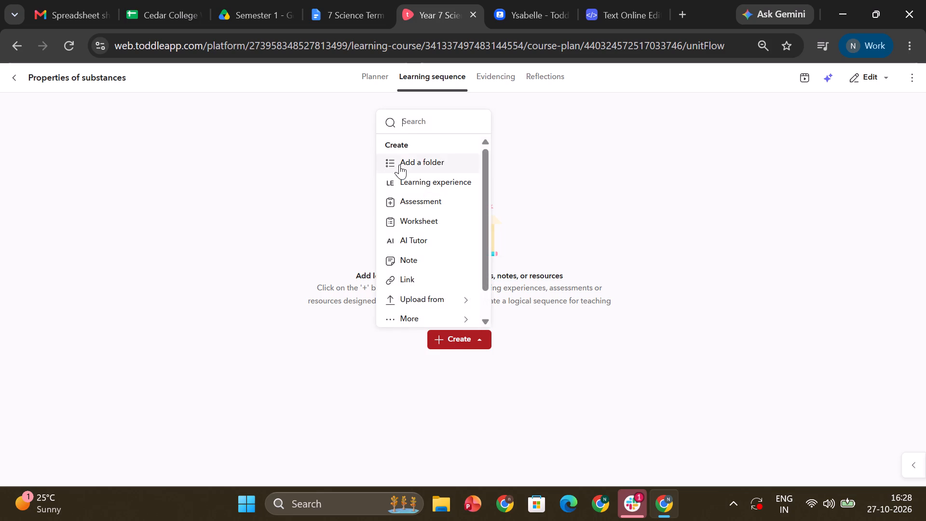
click(317, 0)
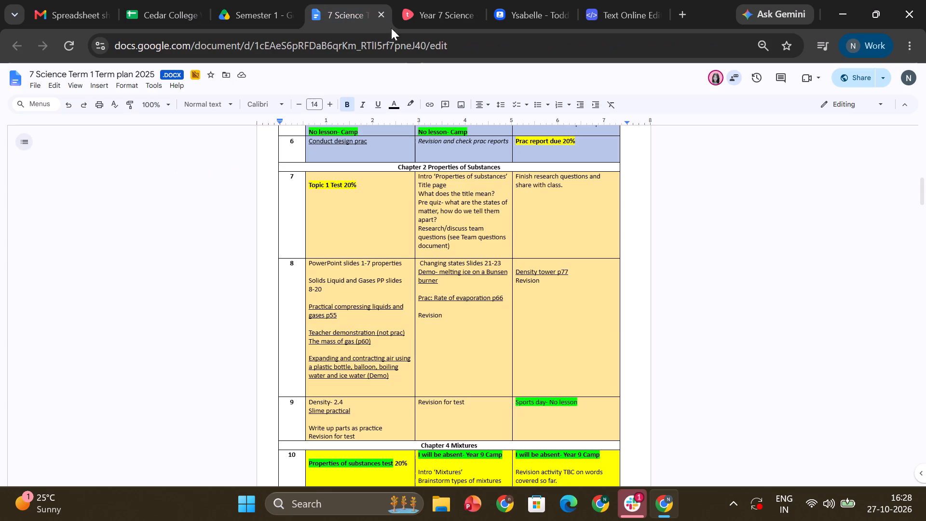
click(432, 3)
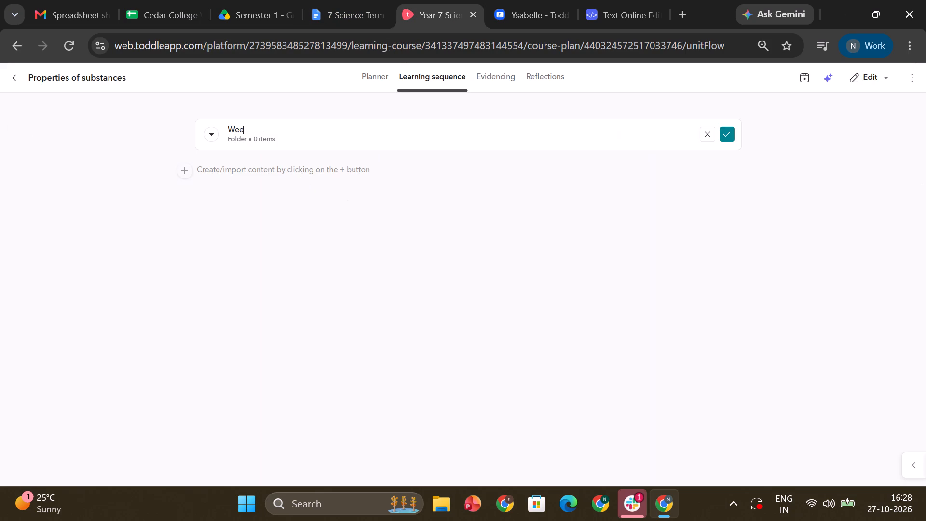
key(Return)
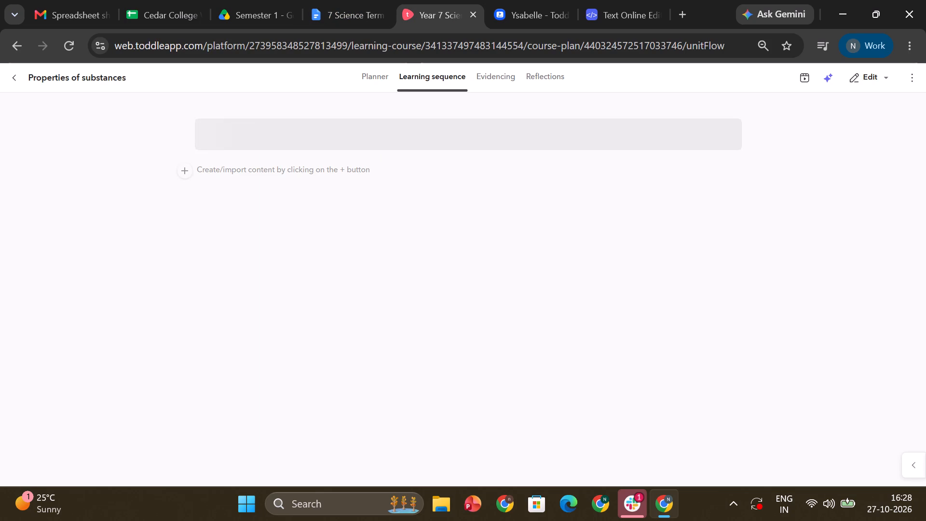
Add a formative assessment titled "Topic 1 Test 20%", copied from the term plan, to the Week 7 folder and save it.
click(354, 0)
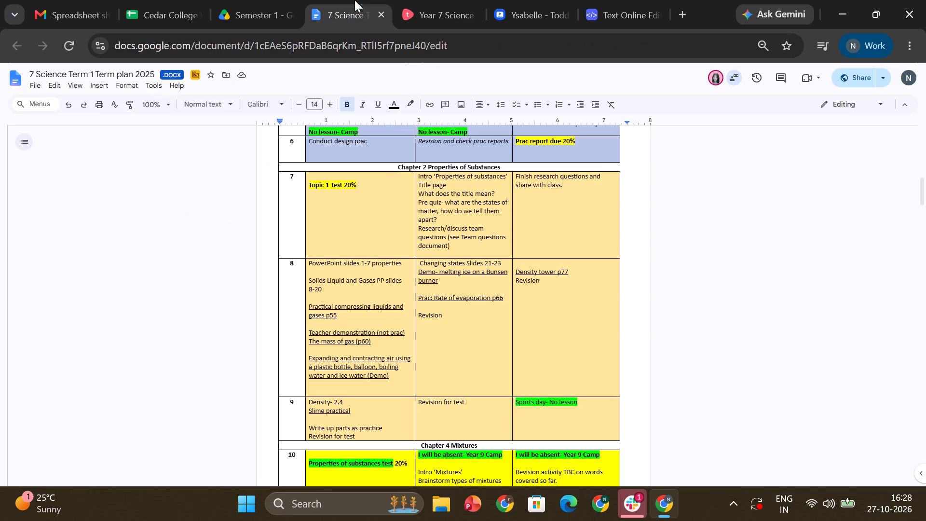
click(433, 9)
click(205, 179)
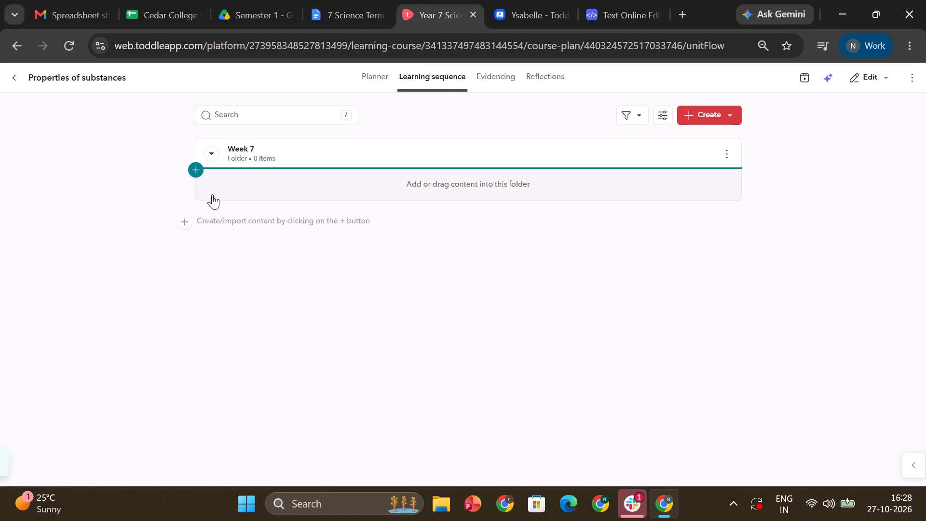
click(128, 276)
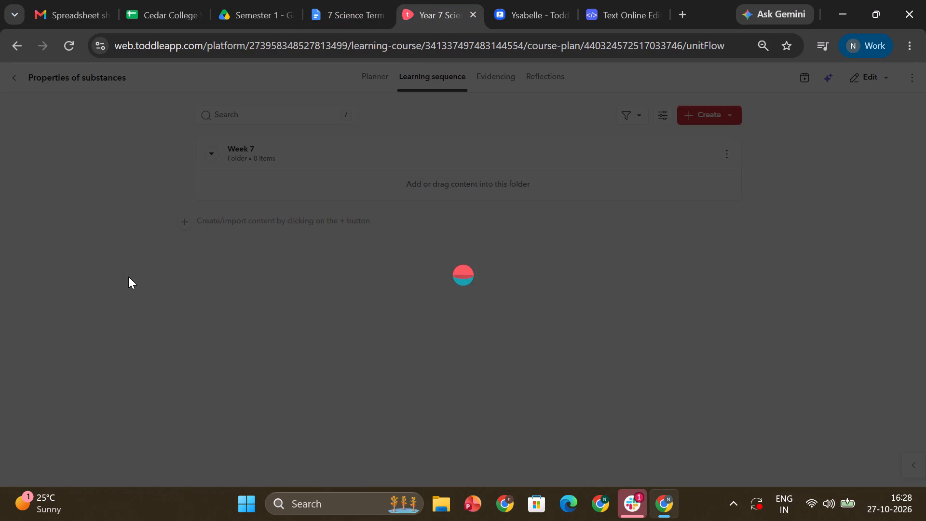
click(347, 0)
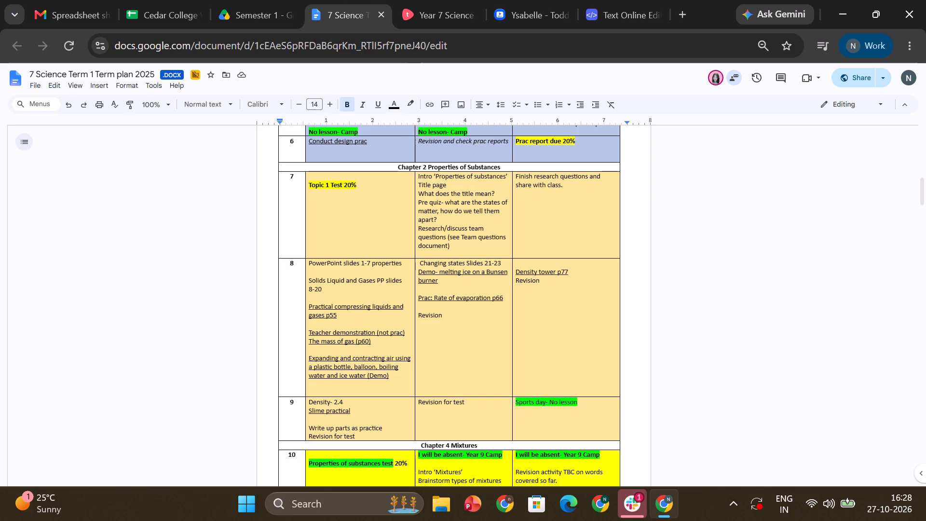
drag(364, 183, 306, 181)
key(ctrl+c)
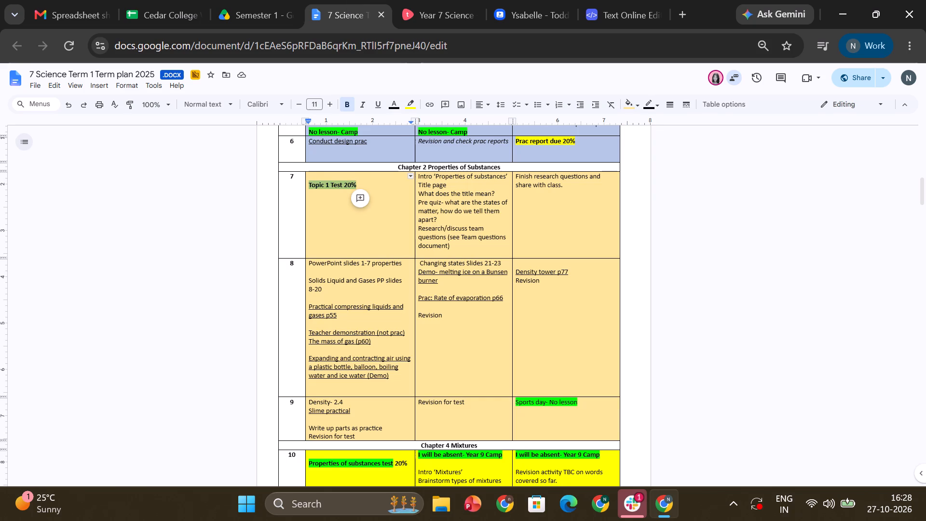
click(439, 0)
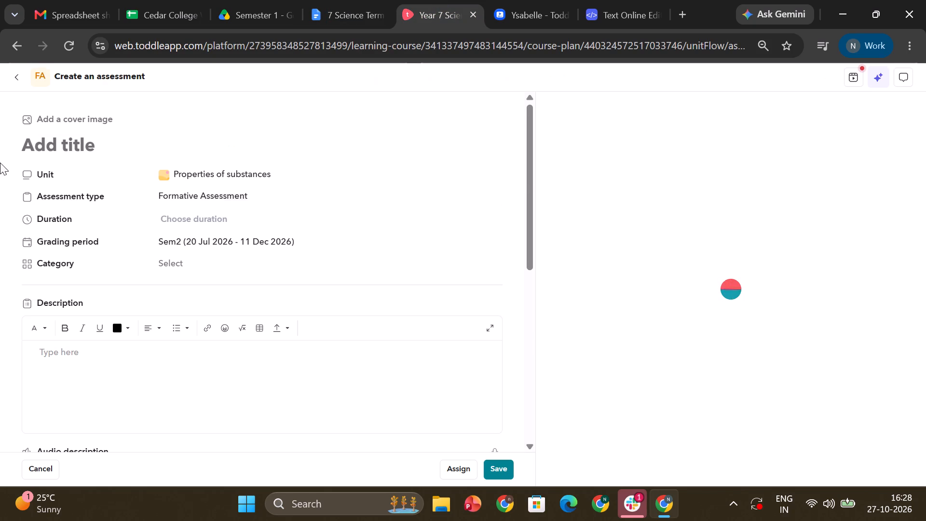
click(57, 149)
key(ctrl+v)
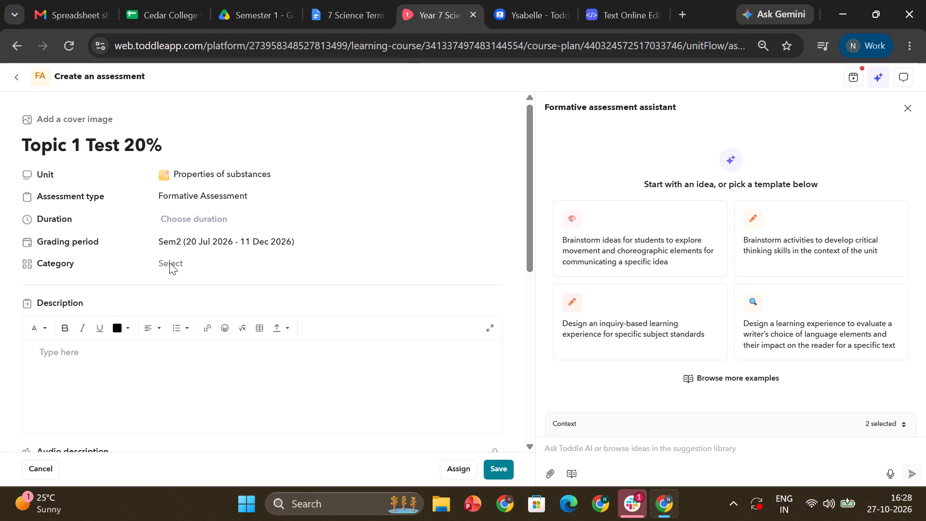
click(496, 472)
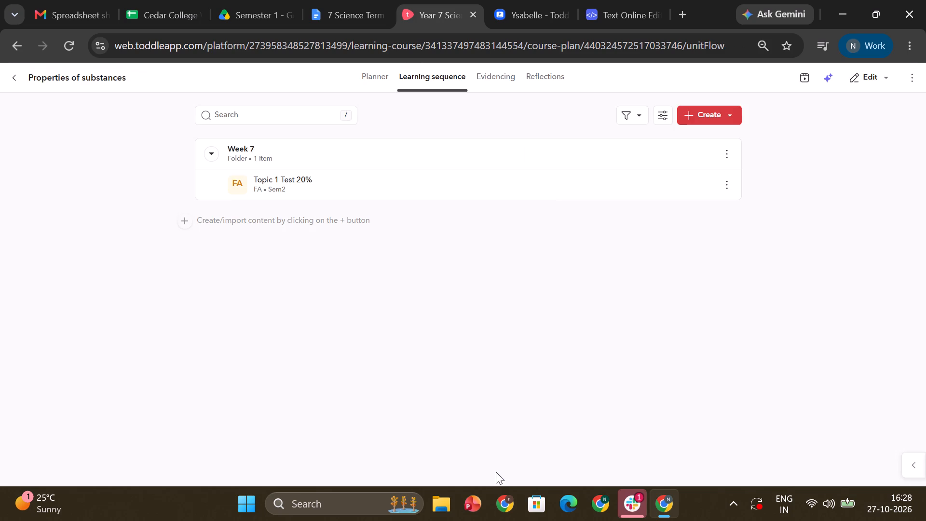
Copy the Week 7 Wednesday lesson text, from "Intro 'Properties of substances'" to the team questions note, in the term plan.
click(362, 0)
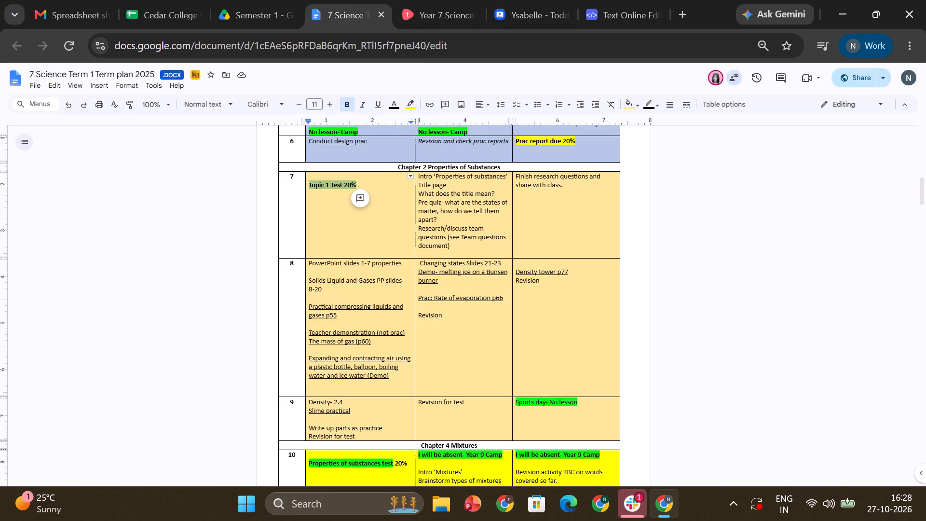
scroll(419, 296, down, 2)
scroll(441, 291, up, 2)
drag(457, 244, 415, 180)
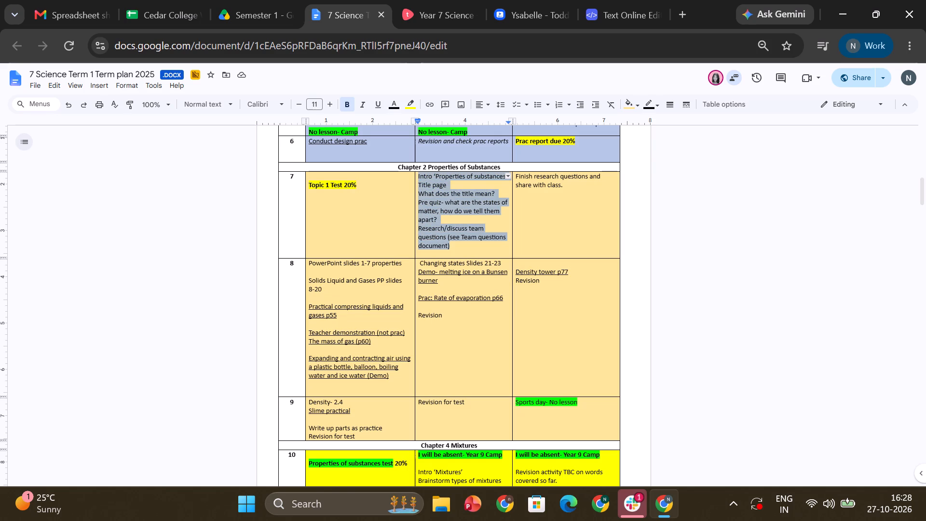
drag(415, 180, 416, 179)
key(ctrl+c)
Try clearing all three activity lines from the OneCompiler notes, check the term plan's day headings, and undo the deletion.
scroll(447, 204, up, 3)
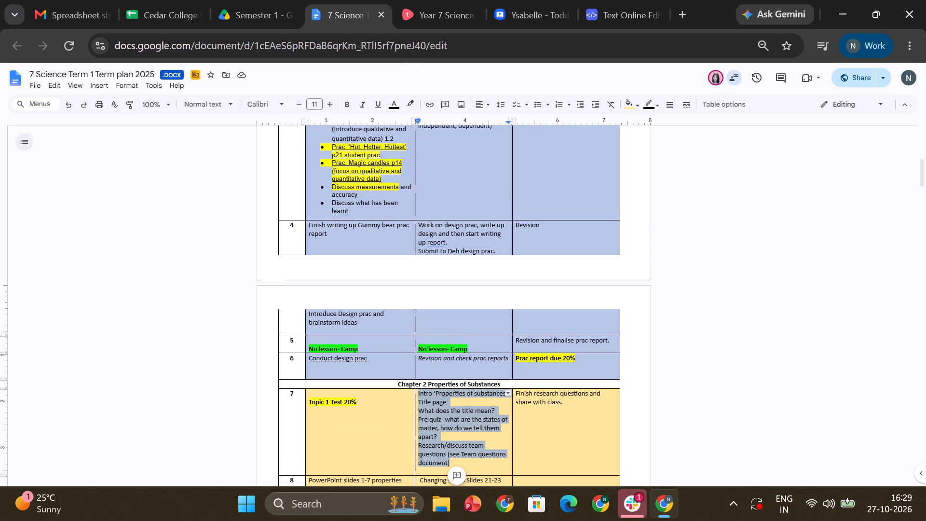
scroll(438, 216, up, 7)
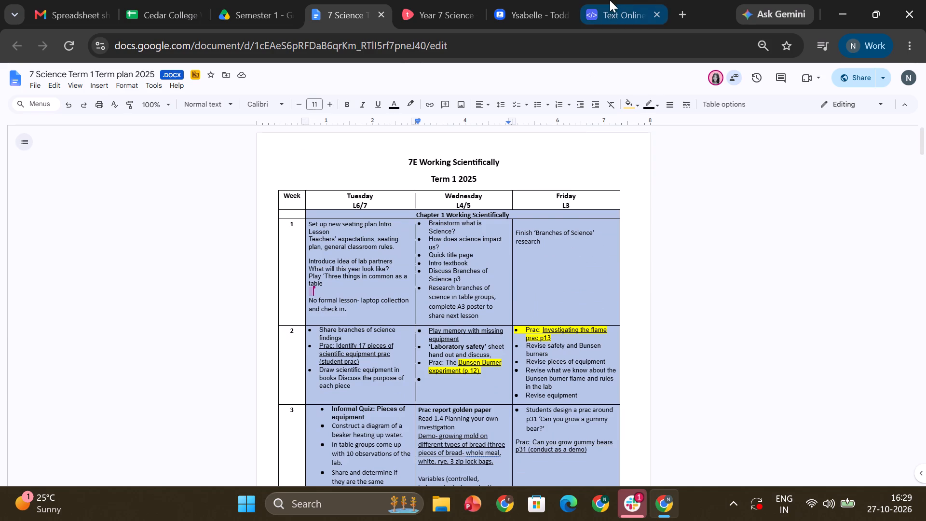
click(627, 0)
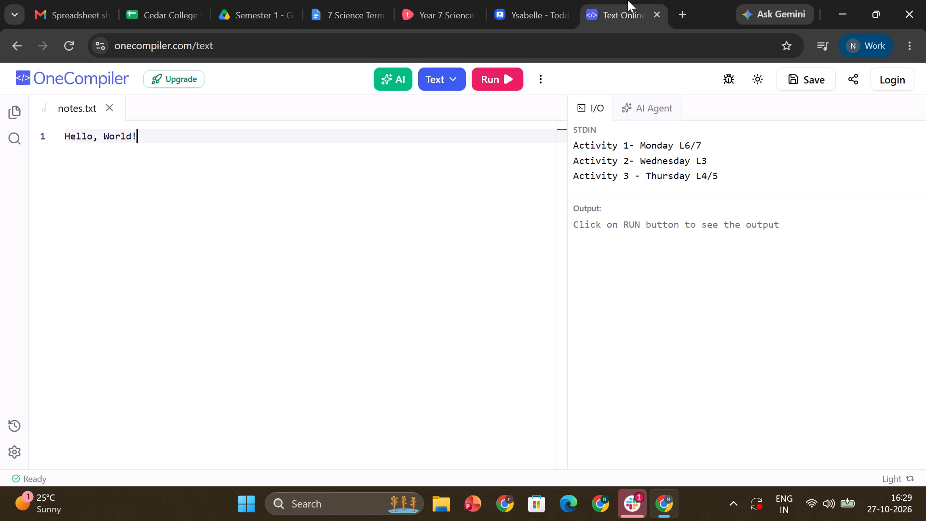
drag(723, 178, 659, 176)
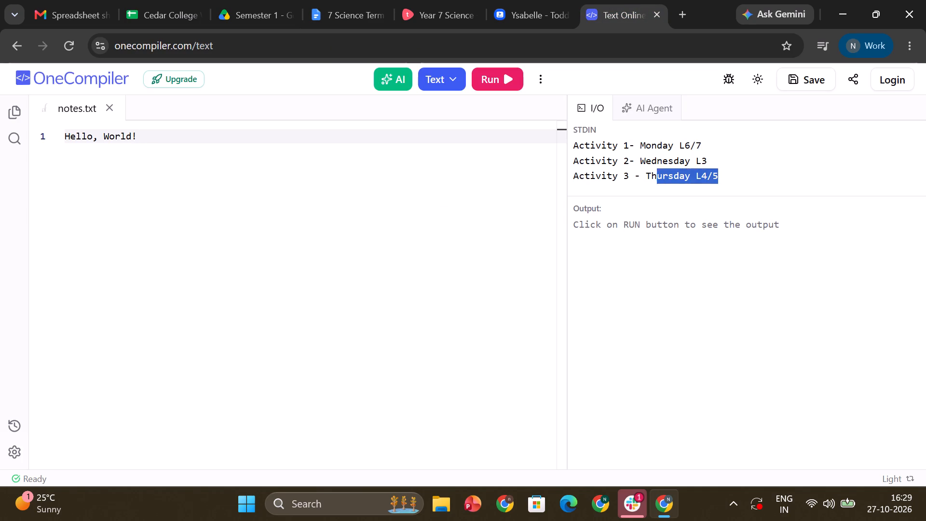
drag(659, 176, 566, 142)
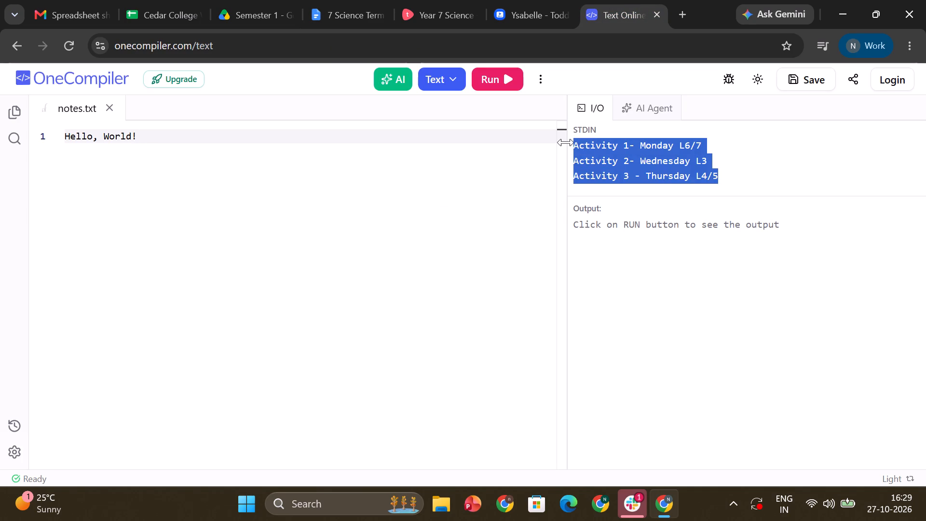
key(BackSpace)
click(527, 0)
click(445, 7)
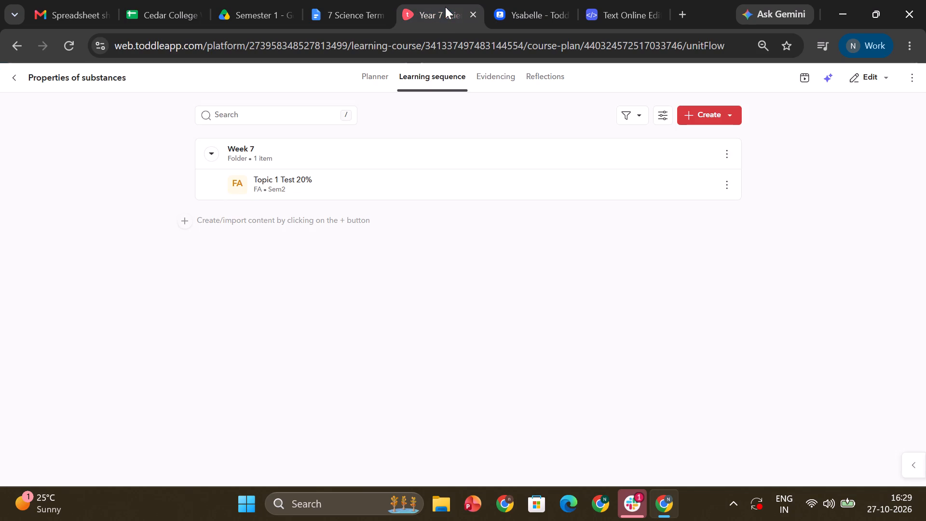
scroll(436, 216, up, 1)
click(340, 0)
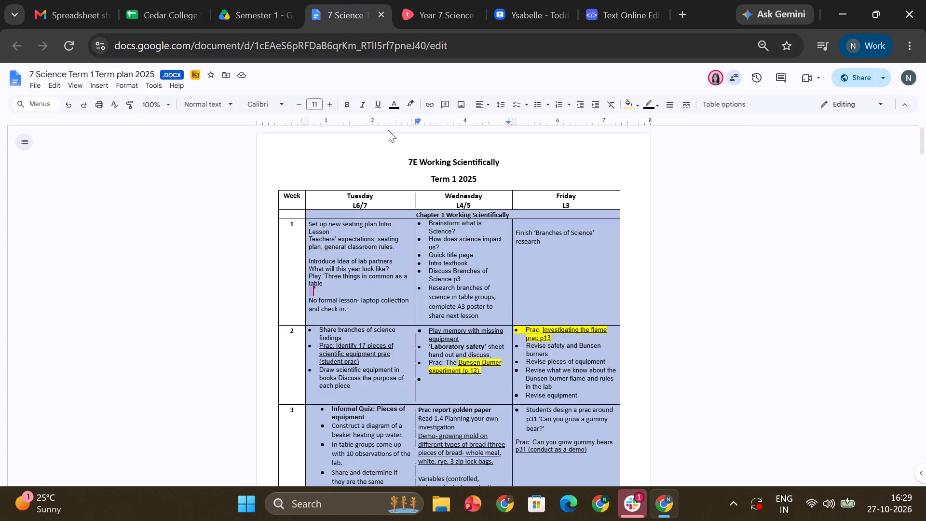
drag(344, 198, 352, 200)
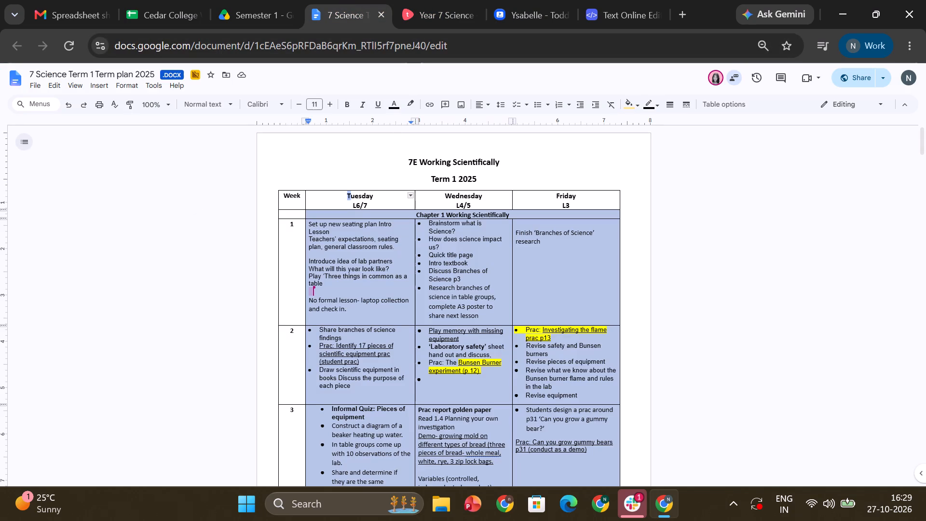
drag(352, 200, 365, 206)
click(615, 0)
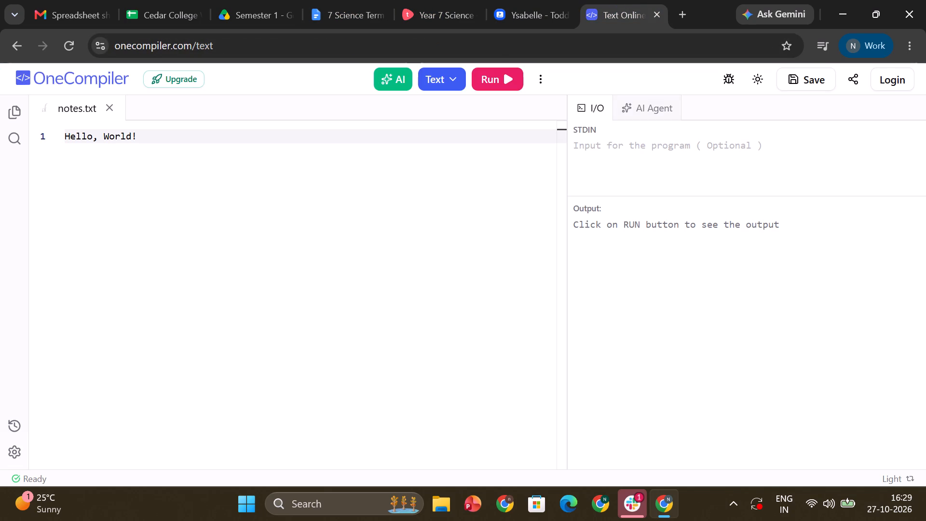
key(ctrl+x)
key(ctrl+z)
Remove the days and lesson codes from the Activity 1, Activity 2 and Activity 3 lines, keeping only the labels.
click(719, 162)
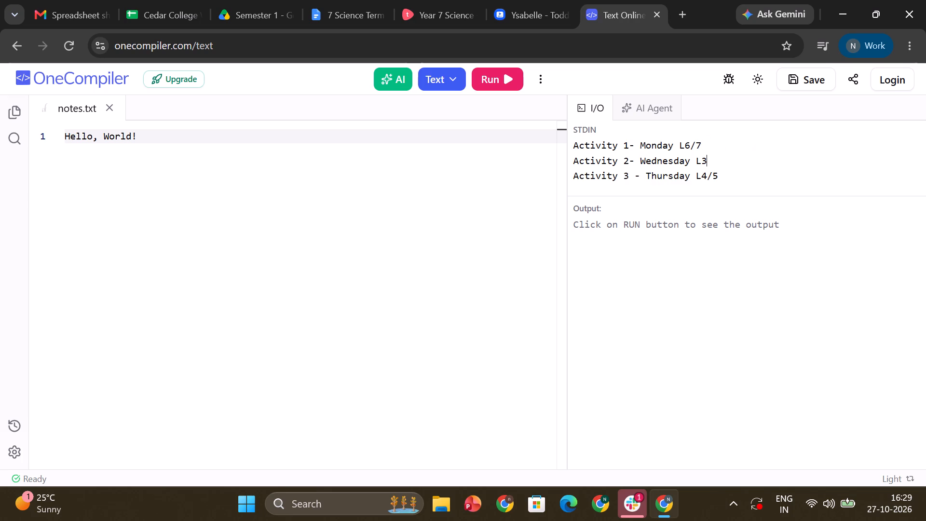
drag(638, 146, 700, 138)
key(BackSpace)
drag(710, 163, 640, 162)
key(BackSpace)
drag(733, 180, 731, 180)
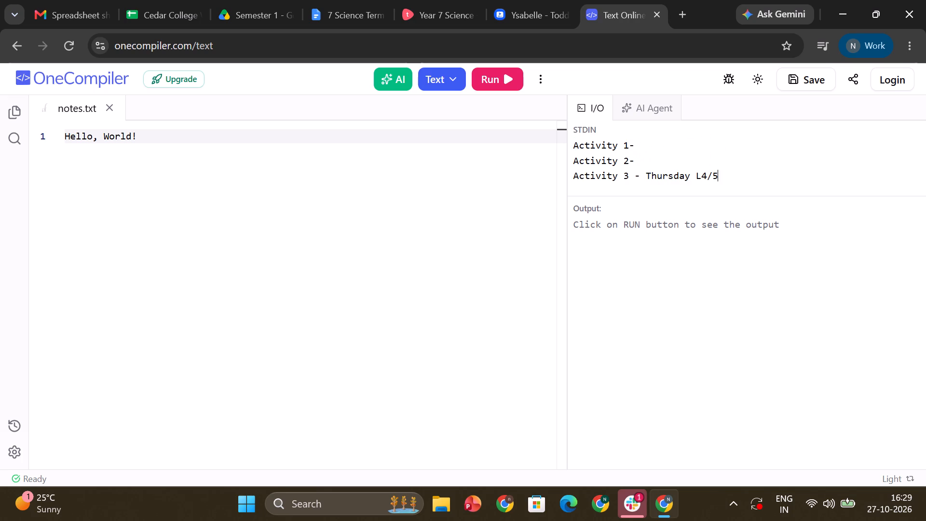
drag(731, 180, 646, 179)
key(BackSpace)
Undo the accidental change to the term plan's first day heading, and copy "Tuesday L6/7" into the Activity 1 line in OneCompiler.
click(439, 0)
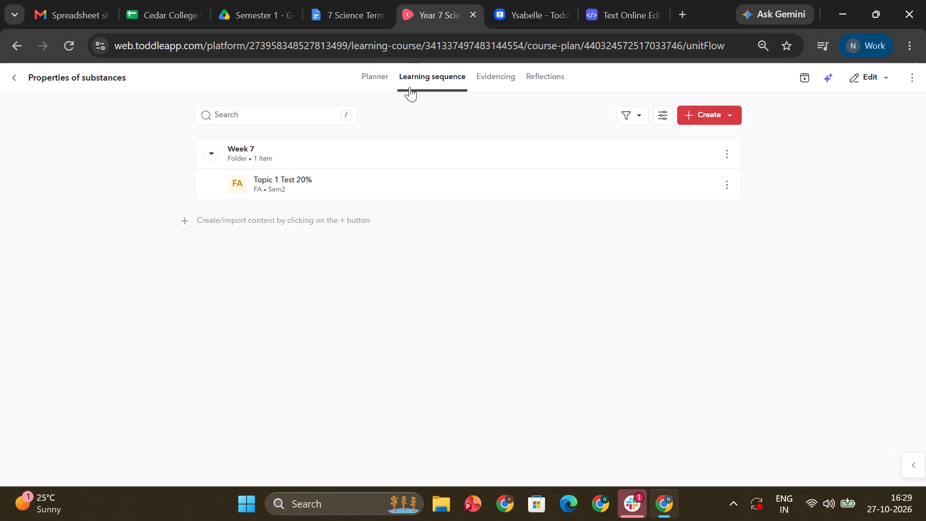
click(508, 0)
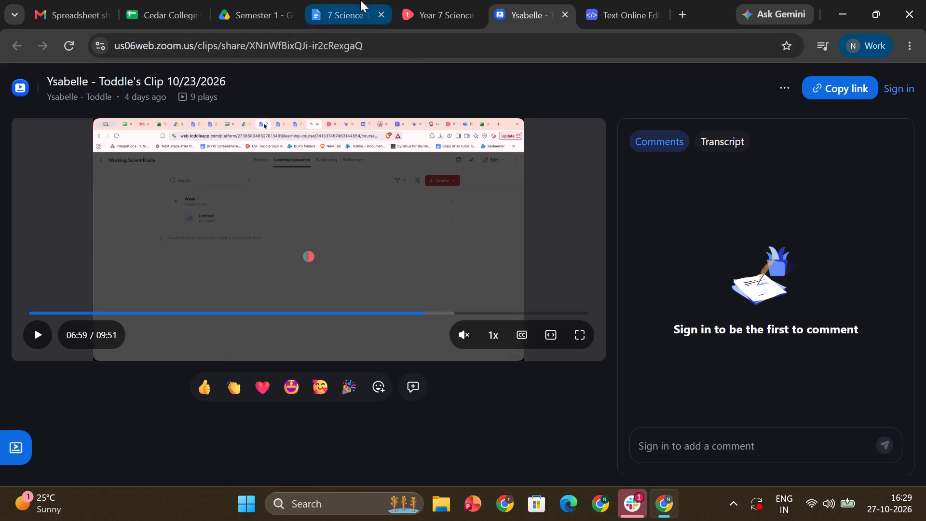
click(360, 0)
click(378, 200)
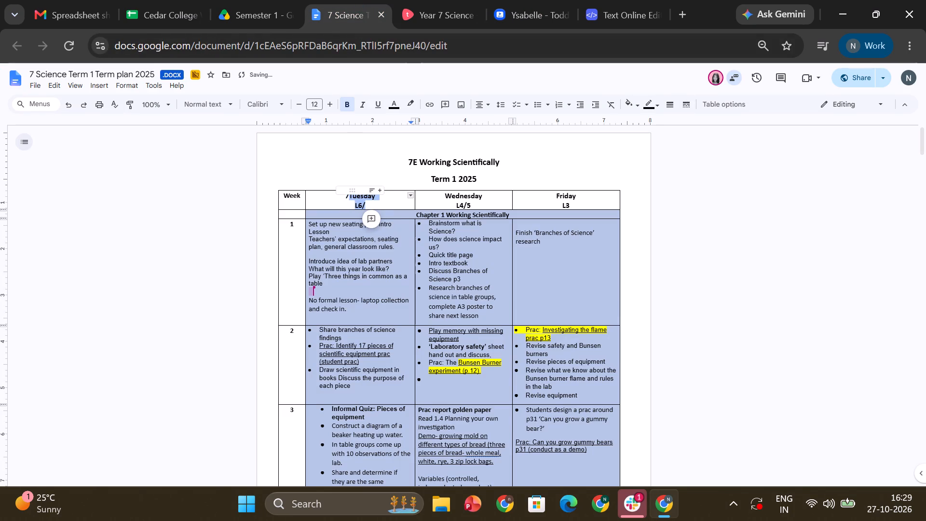
key(ctrl+z)
click(376, 203)
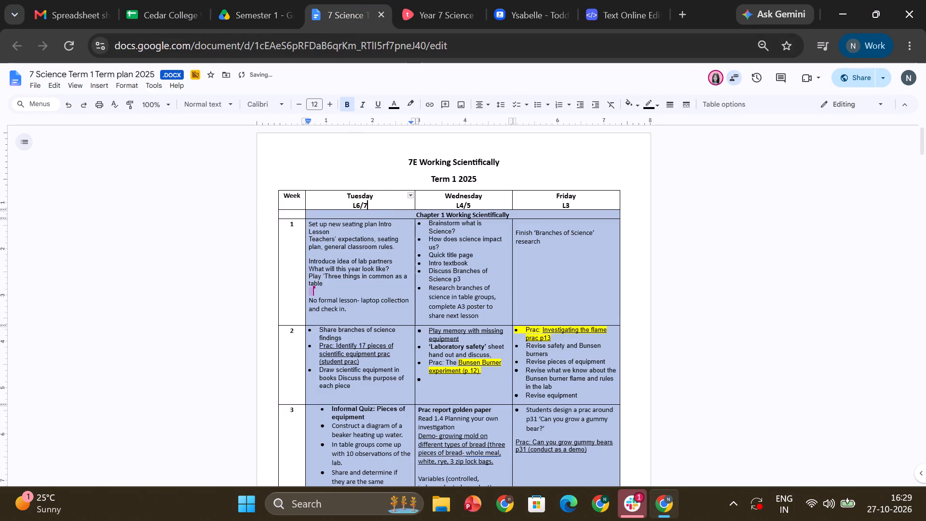
drag(378, 204, 345, 193)
key(ctrl+c)
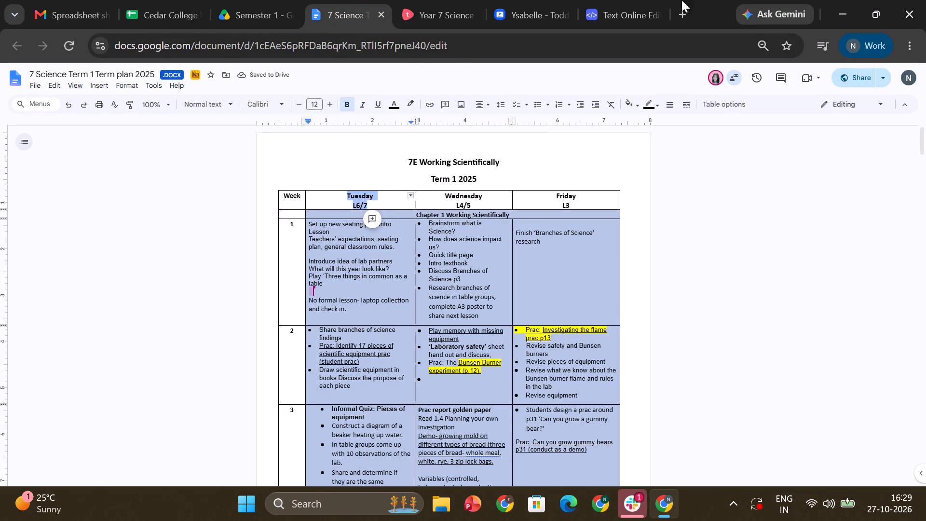
click(601, 4)
click(649, 139)
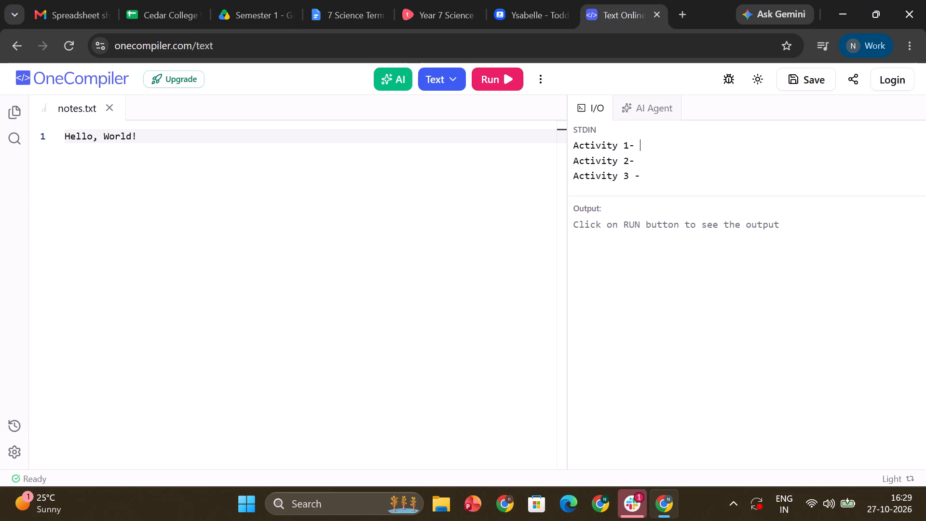
key(ctrl+v)
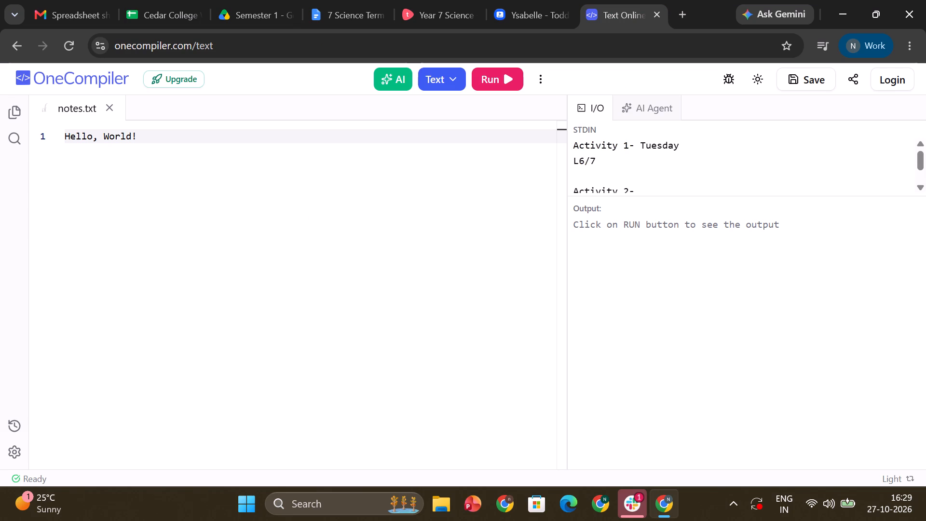
key(BackSpace)
click(574, 161)
key(BackSpace)
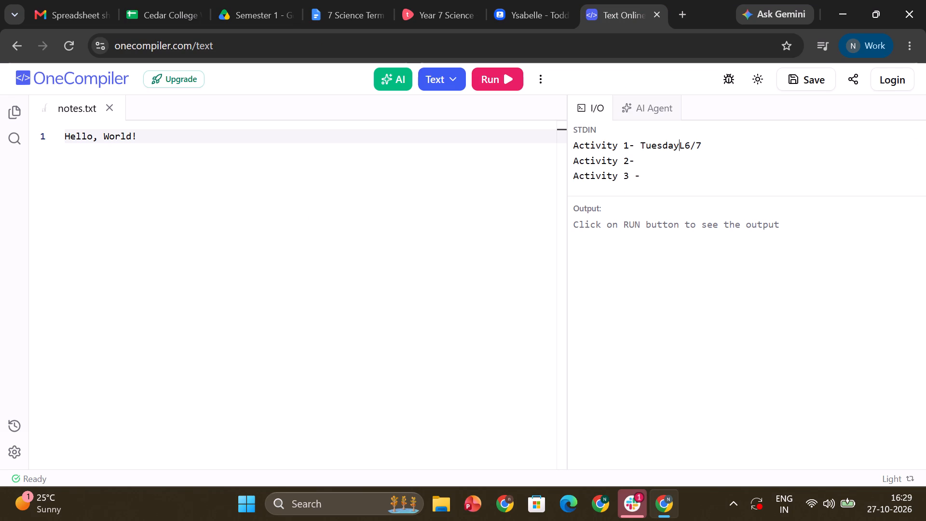
key(space)
Copy the "Wednesday L4/5" heading from the term plan into the Activity 2 line of the OneCompiler notes, on one line.
click(435, 0)
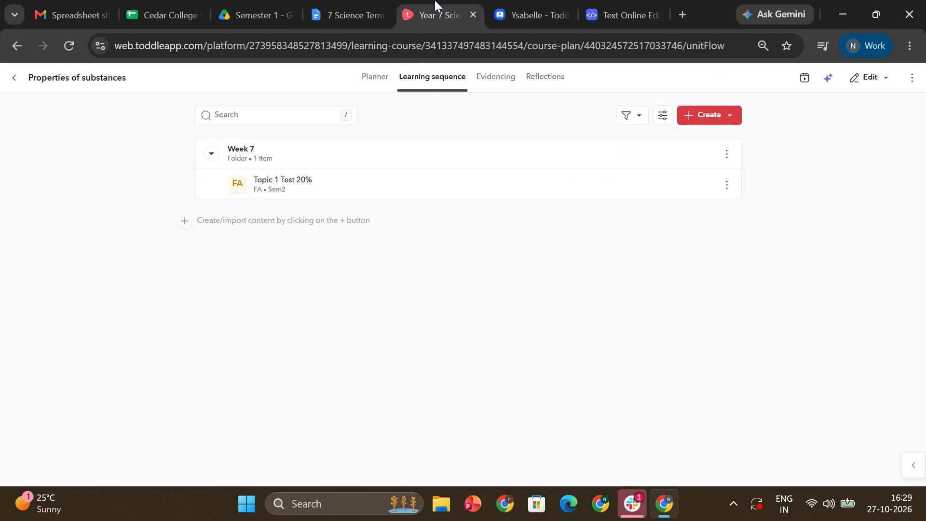
click(346, 0)
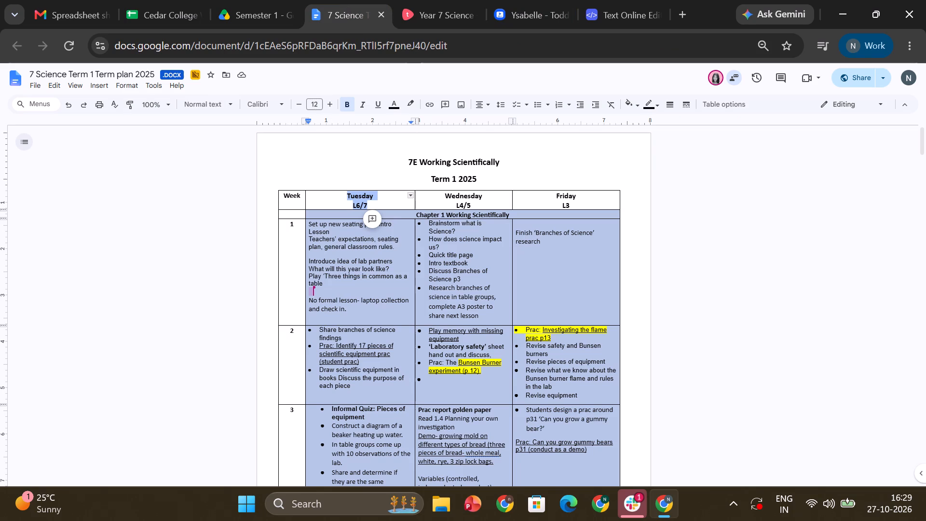
drag(472, 205, 446, 198)
key(ctrl+c)
click(628, 0)
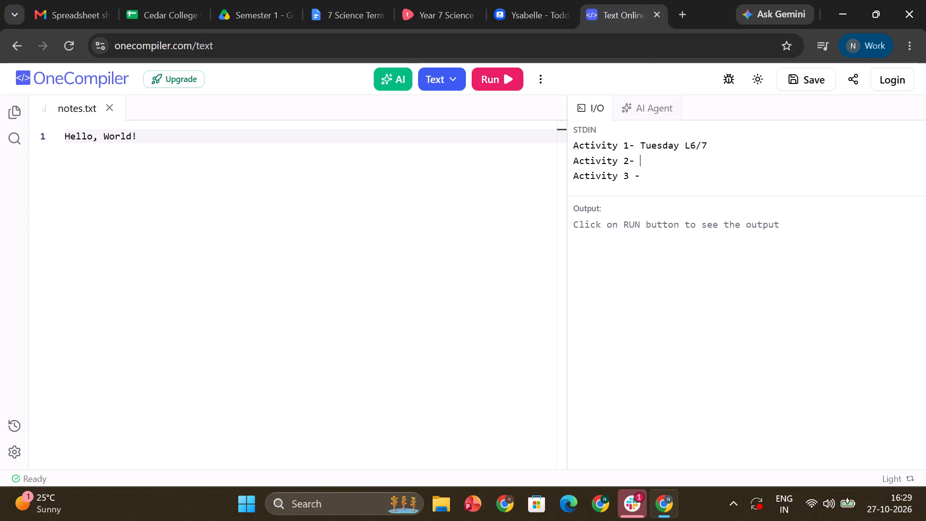
click(654, 163)
key(ctrl+v)
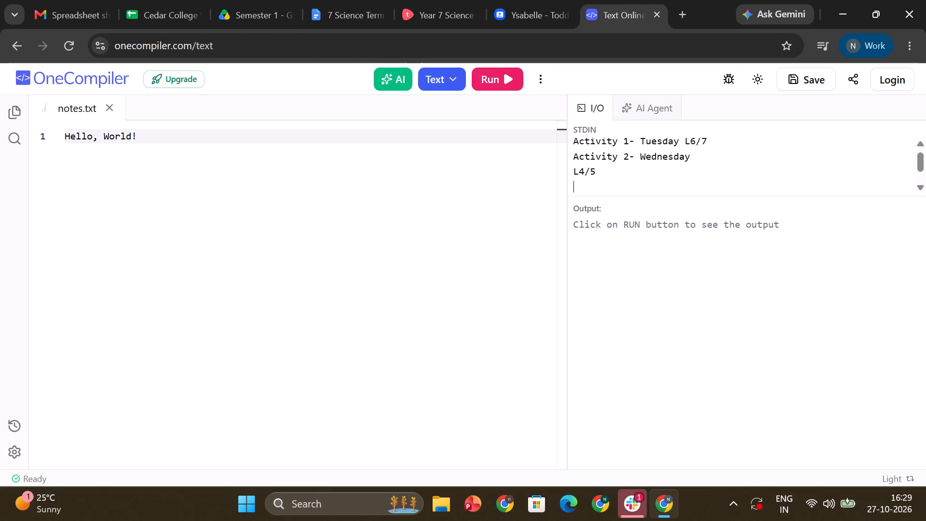
key(BackSpace)
key(Left)
key(Left)
key(Left)
key(Left)
key(BackSpace)
key(space)
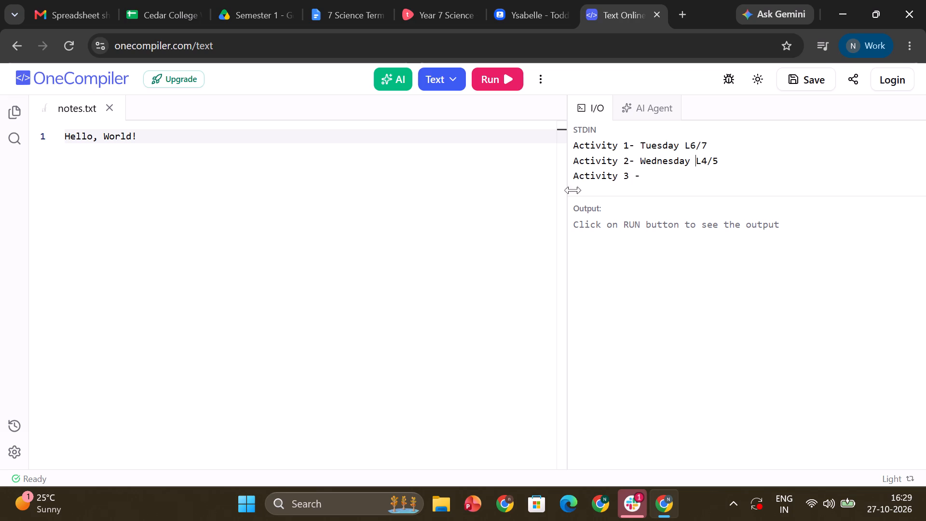
Copy the "Friday L3" heading from the term plan into the Activity 3 line of the OneCompiler notes, on one line.
click(441, 0)
click(340, 6)
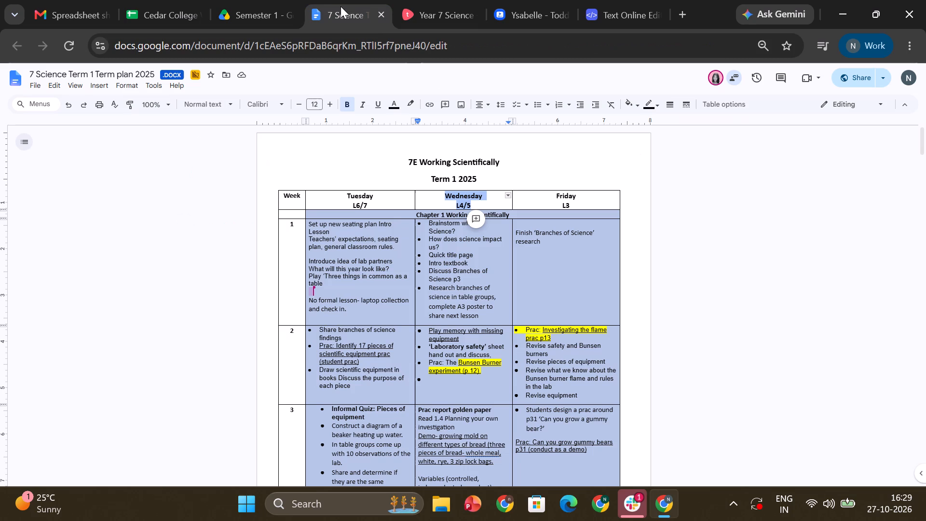
drag(572, 203, 560, 198)
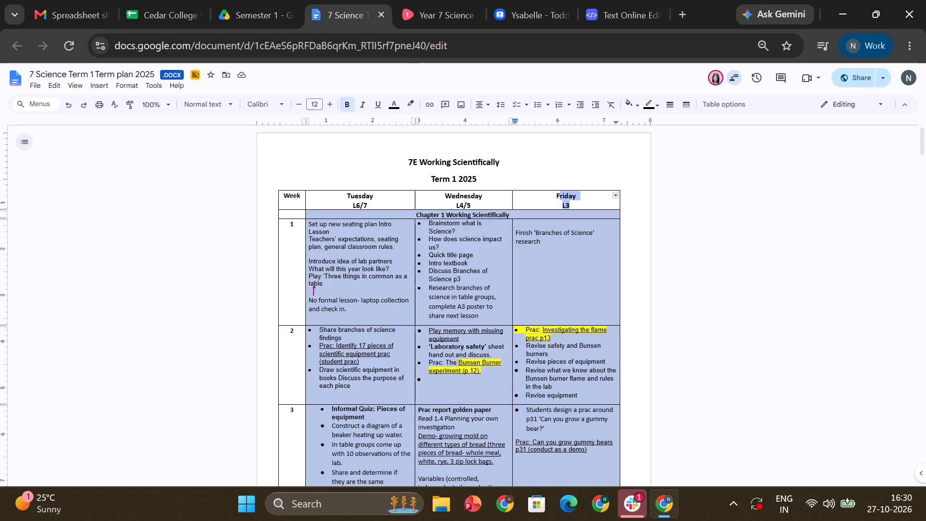
drag(560, 198, 557, 198)
key(ctrl+c)
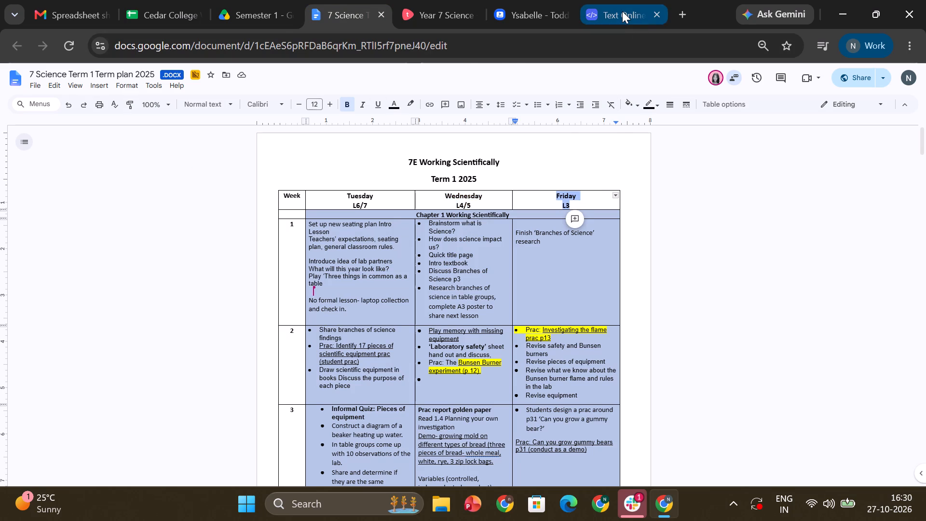
click(622, 11)
click(666, 179)
key(ctrl+v)
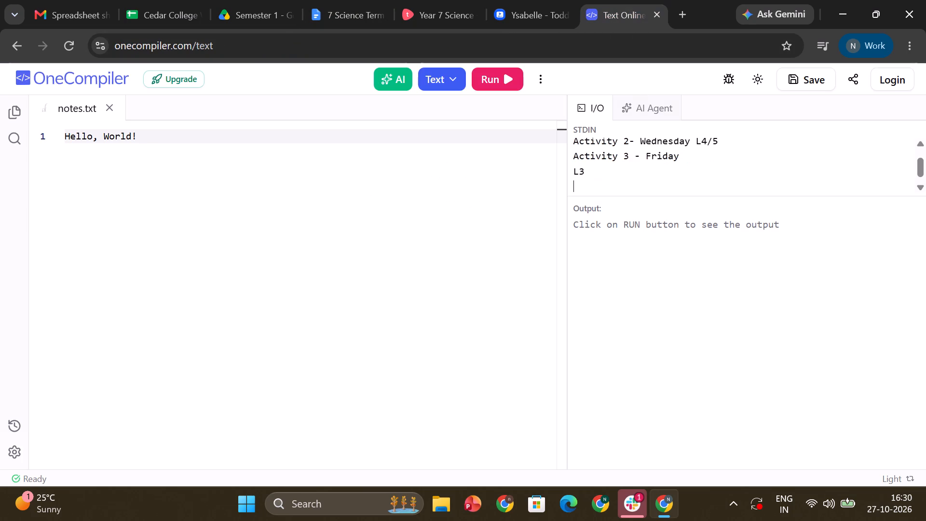
key(BackSpace)
key(Left)
key(Left)
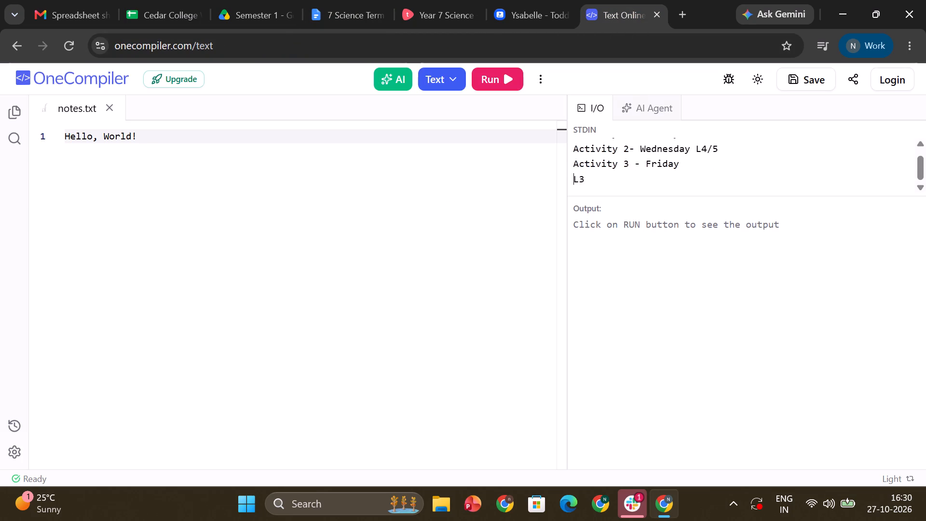
key(BackSpace)
key(space)
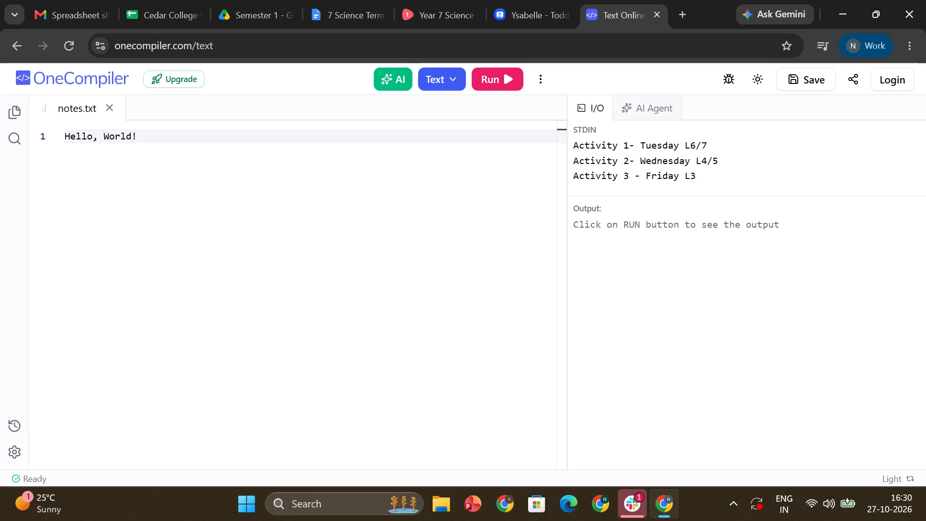
Copy the Week 7 Wednesday lesson content from the Chapter 2 Properties of Substances section of the term plan.
click(450, 0)
click(498, 0)
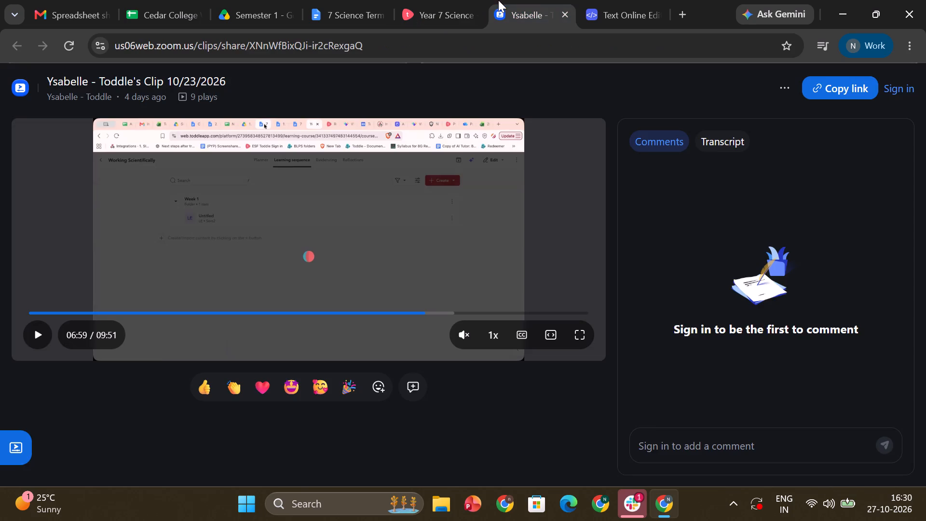
click(342, 8)
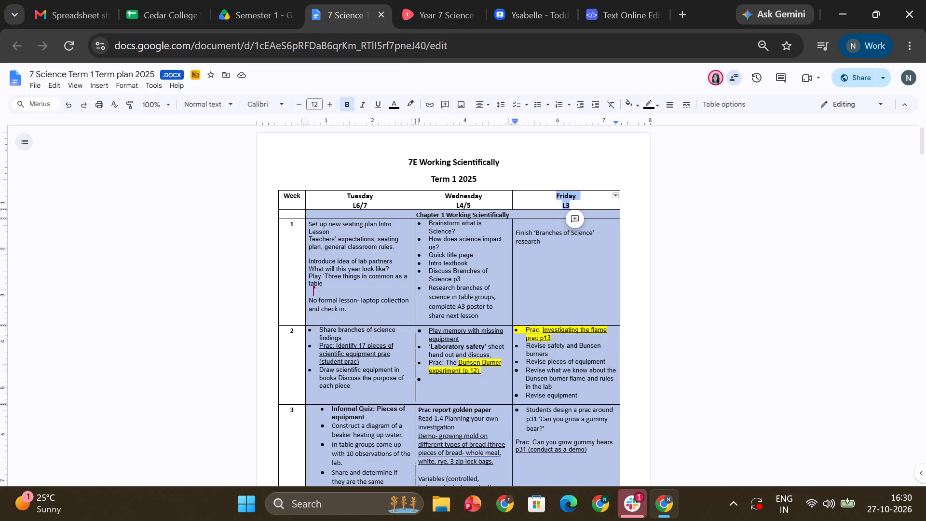
scroll(436, 282, down, 1)
scroll(436, 282, up, 3)
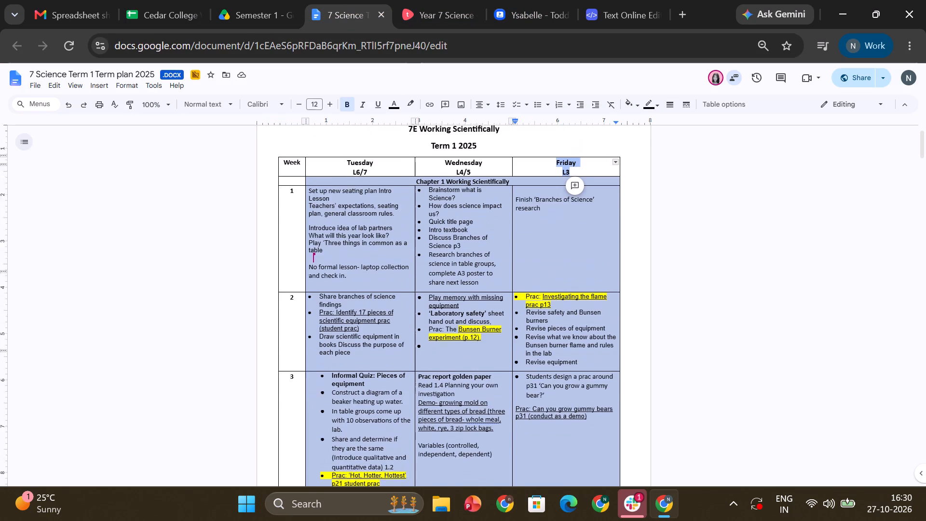
scroll(436, 282, up, 1)
scroll(436, 282, down, 8)
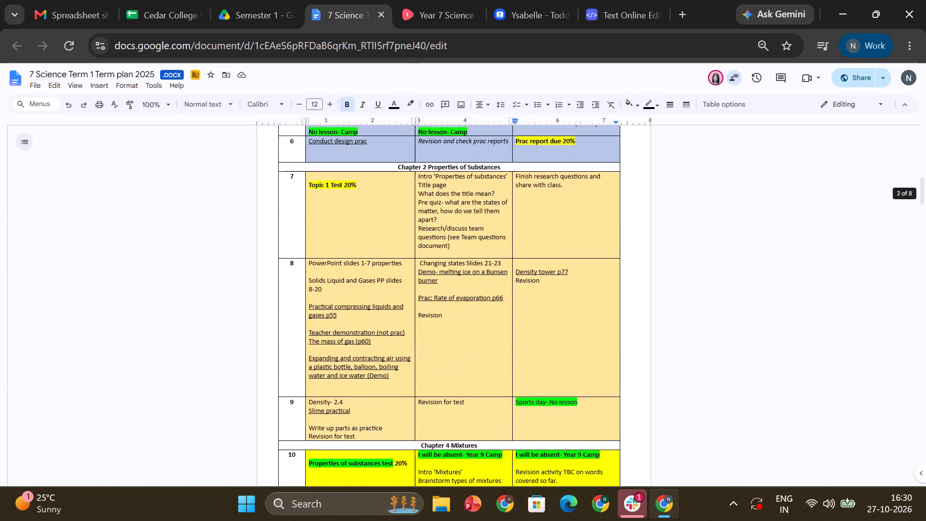
drag(454, 248, 414, 187)
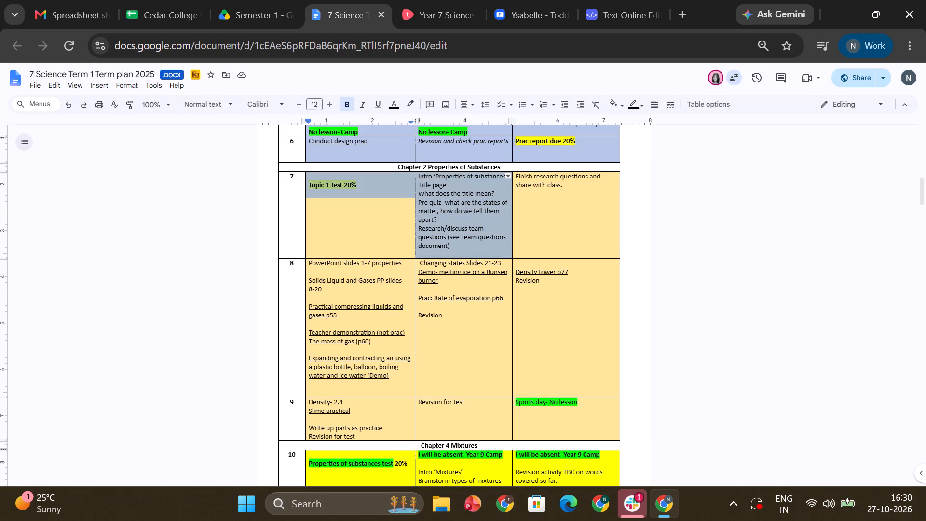
drag(414, 187, 416, 180)
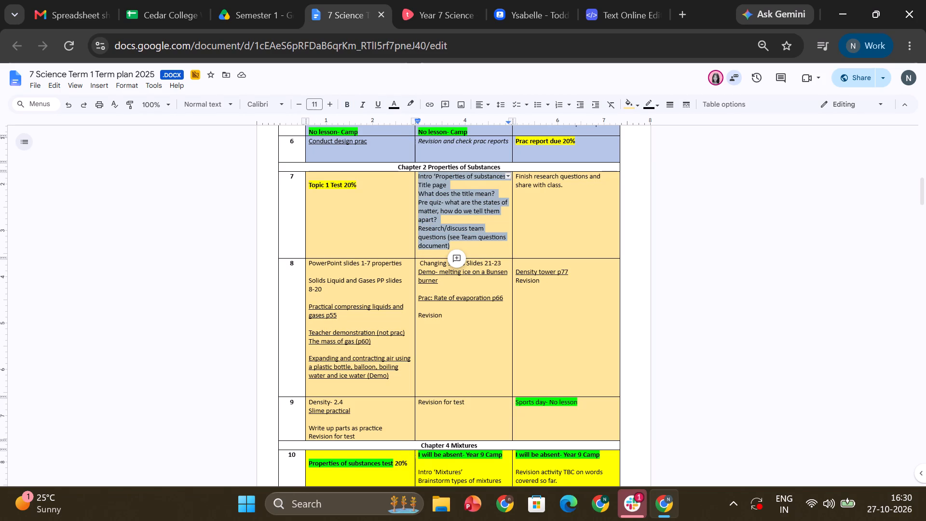
key(ctrl+c)
Create a learning experience below Topic 1 Test 20% in Toddle's Week 7 folder, titled "Activity 2- Wednesday L4/5" from the OneCompiler notes.
click(444, 0)
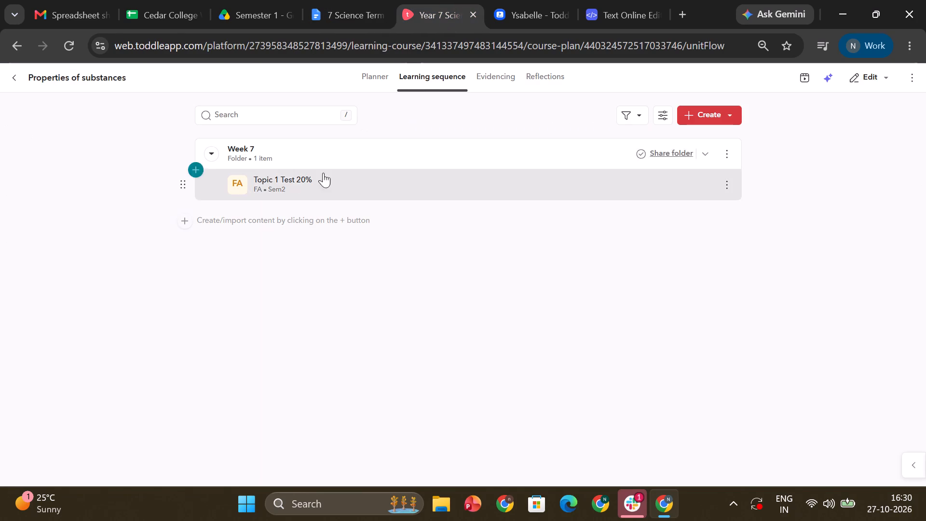
click(197, 202)
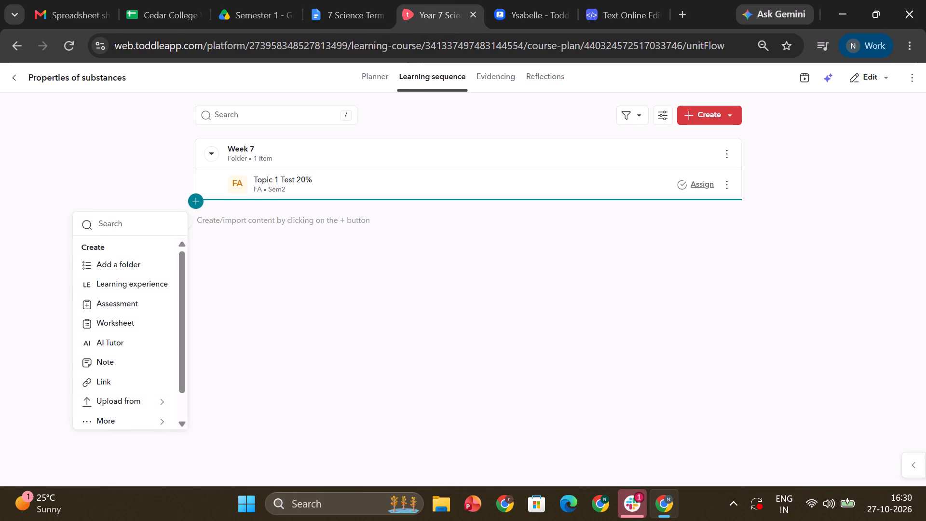
click(148, 284)
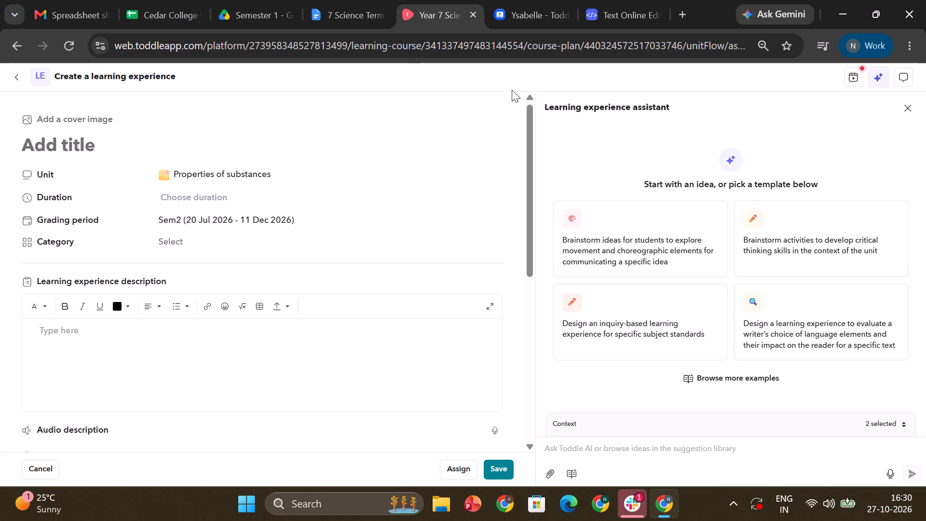
click(82, 143)
click(597, 1)
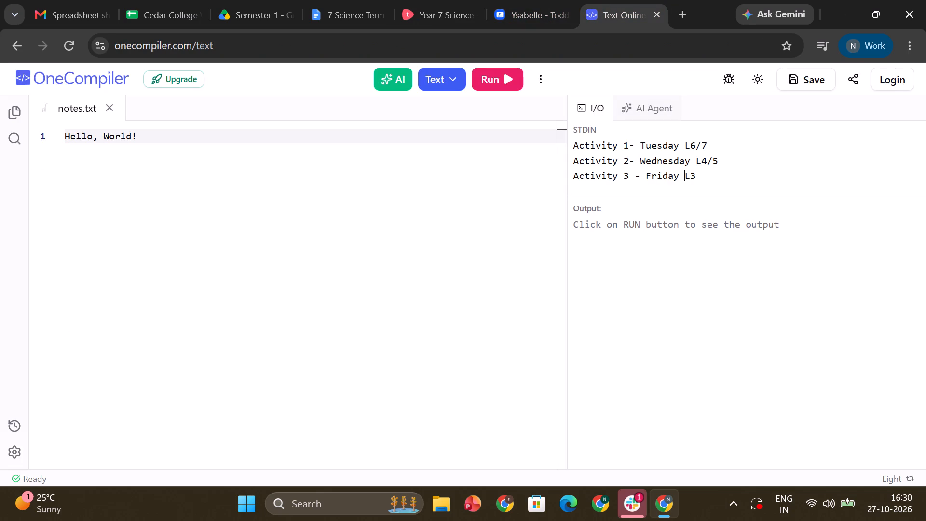
click(572, 144)
drag(573, 161, 716, 159)
key(ctrl+c)
click(432, 0)
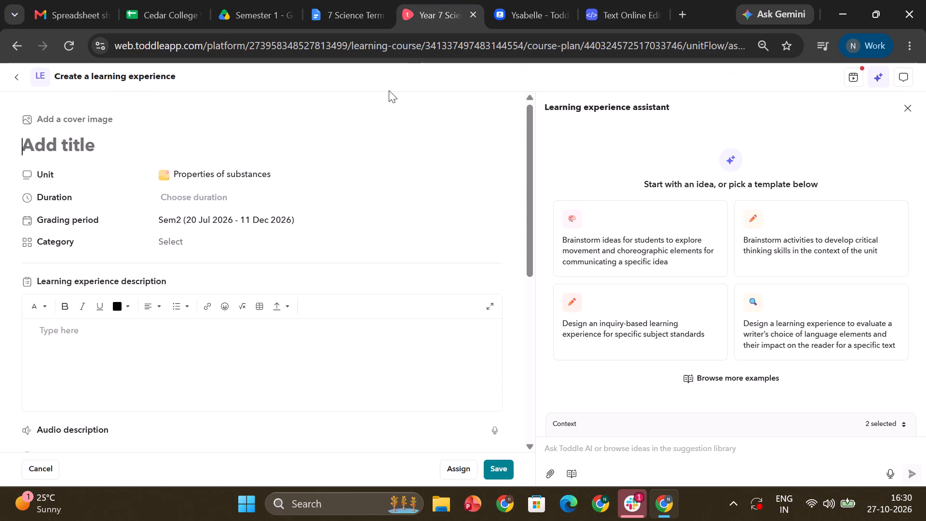
click(46, 145)
key(ctrl+v)
click(613, 10)
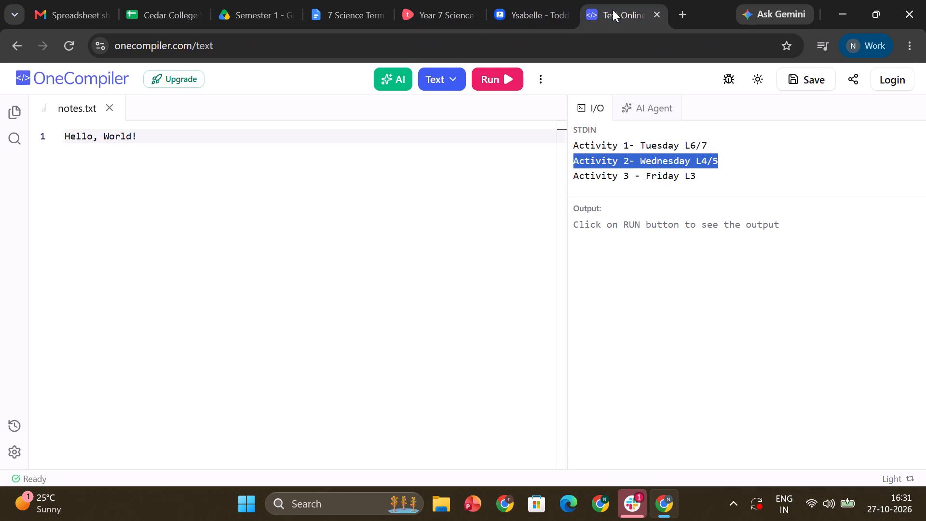
click(445, 0)
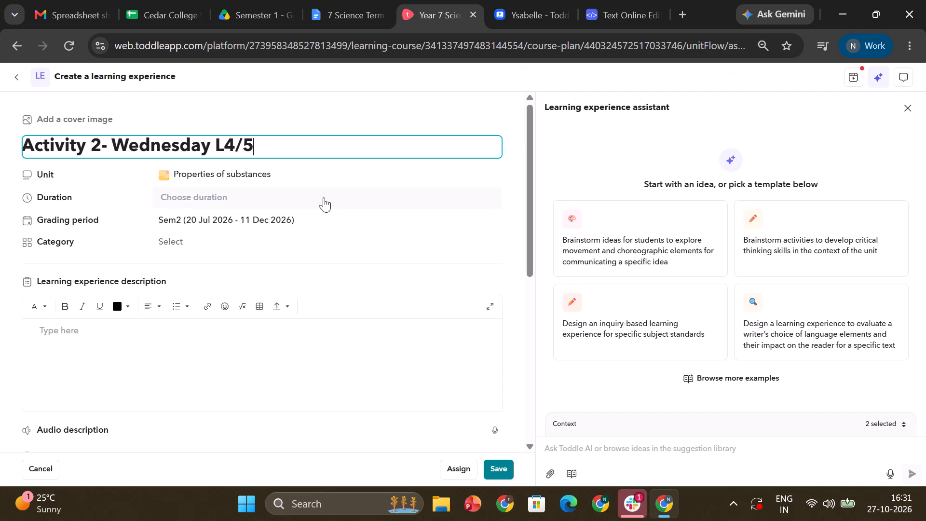
Fill the Activity 2 description with the term plan's Week 7 Wednesday content, remove the surrounding blank lines, and save the learning experience.
click(353, 0)
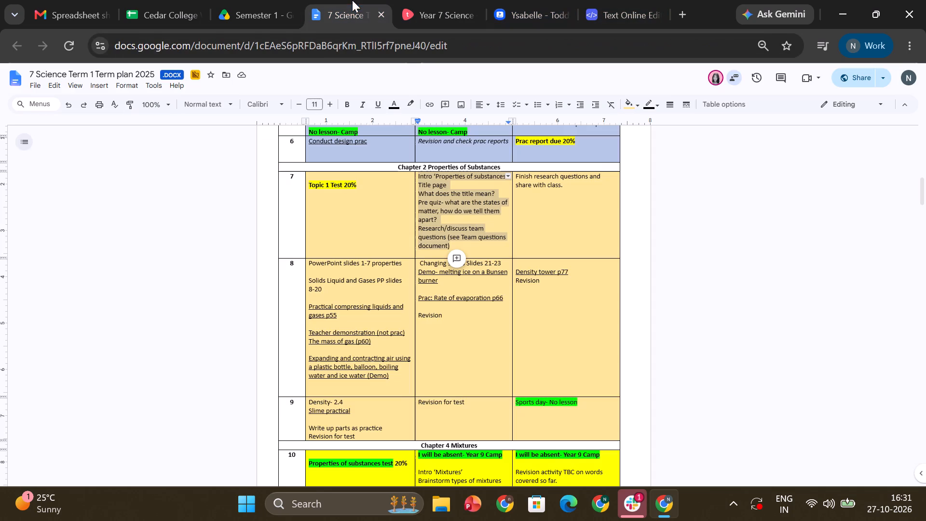
key(ctrl+c)
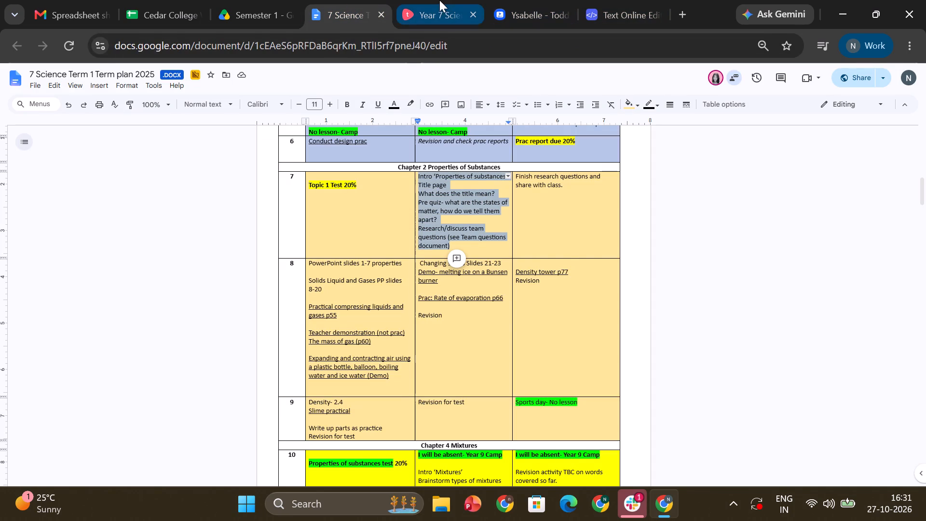
click(439, 0)
click(139, 346)
key(ctrl+v)
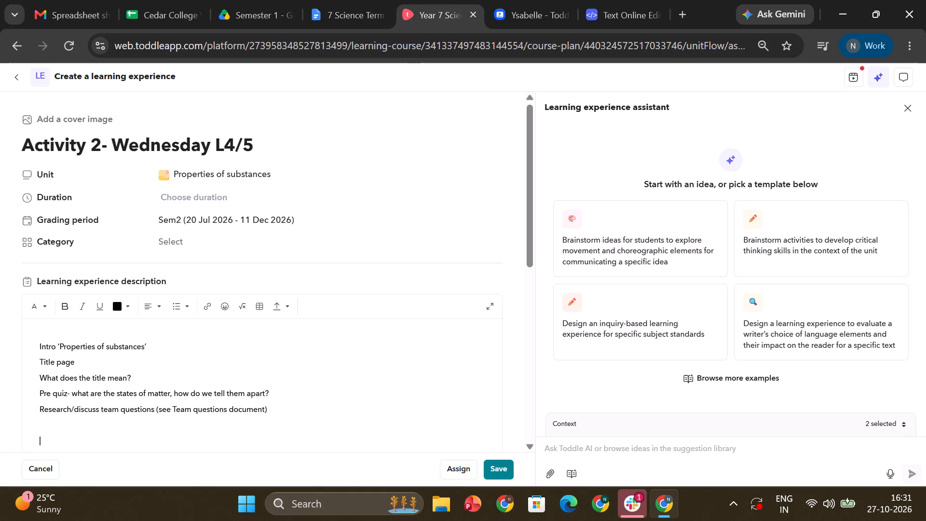
key(BackSpace)
key(BackSpace)
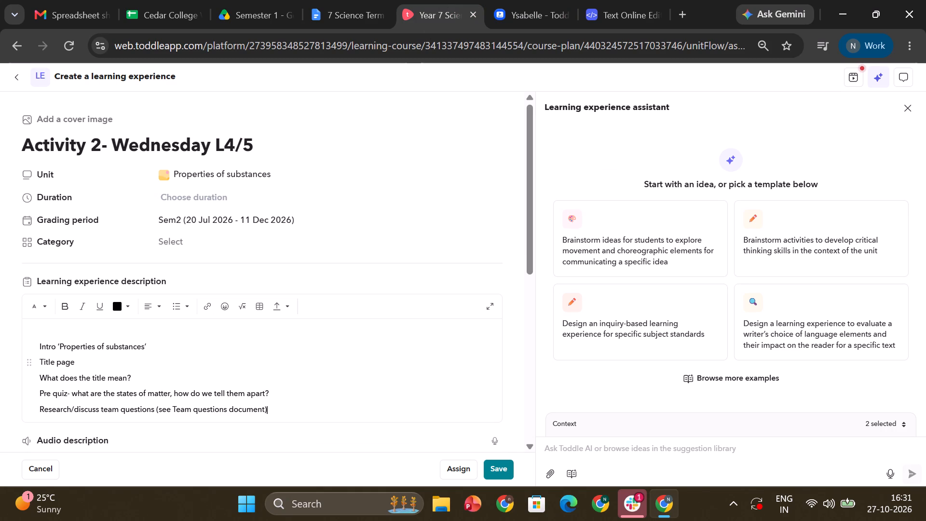
key(Up)
key(Up)
key(Up)
key(Up)
key(Up)
key(BackSpace)
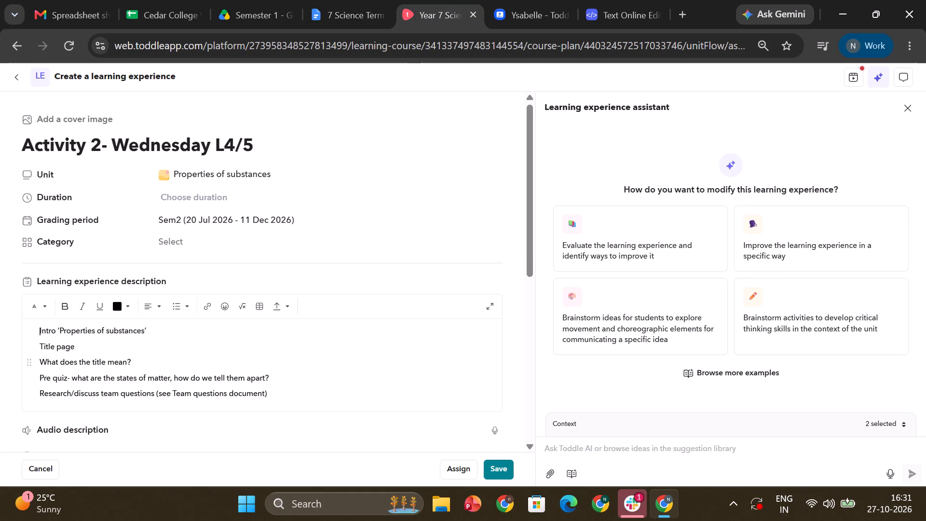
click(494, 467)
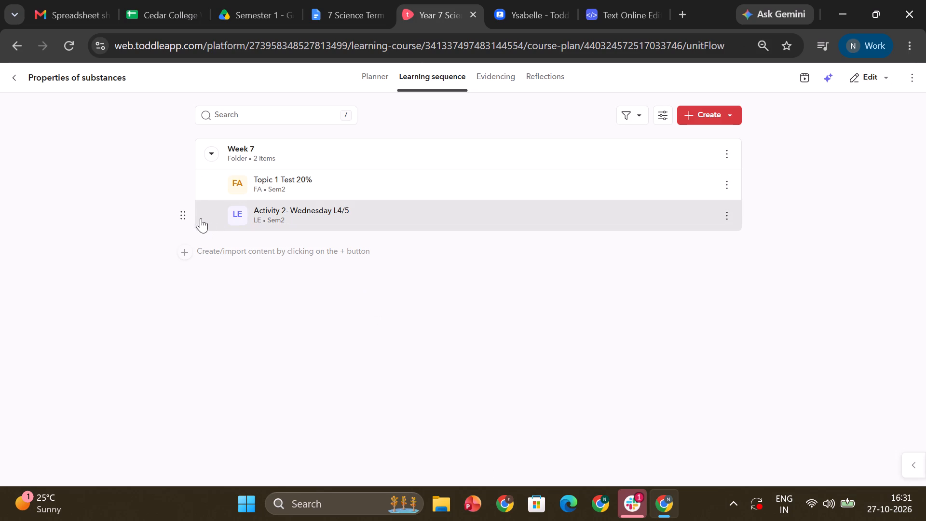
Create a learning experience below Activity 2 in the Week 7 folder, titled "Activity 3 - Friday L3" from the OneCompiler notes.
click(194, 233)
click(156, 314)
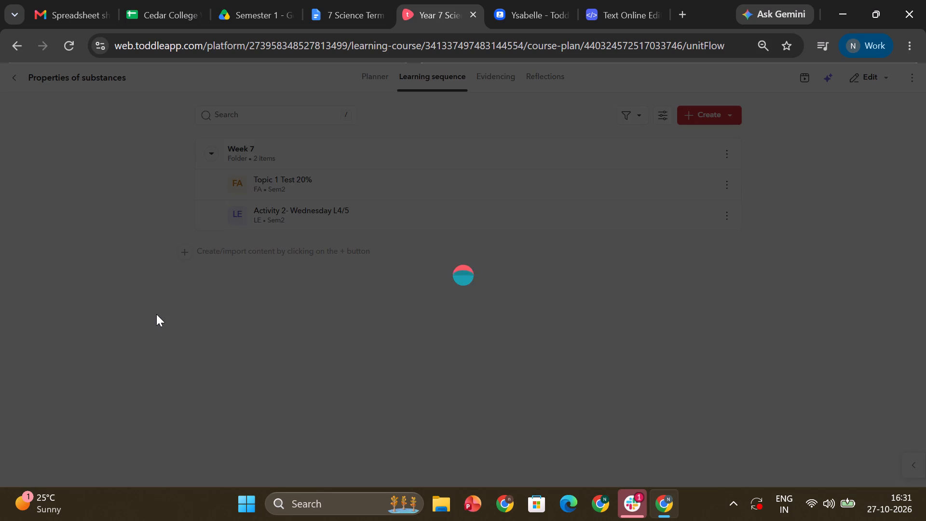
click(605, 0)
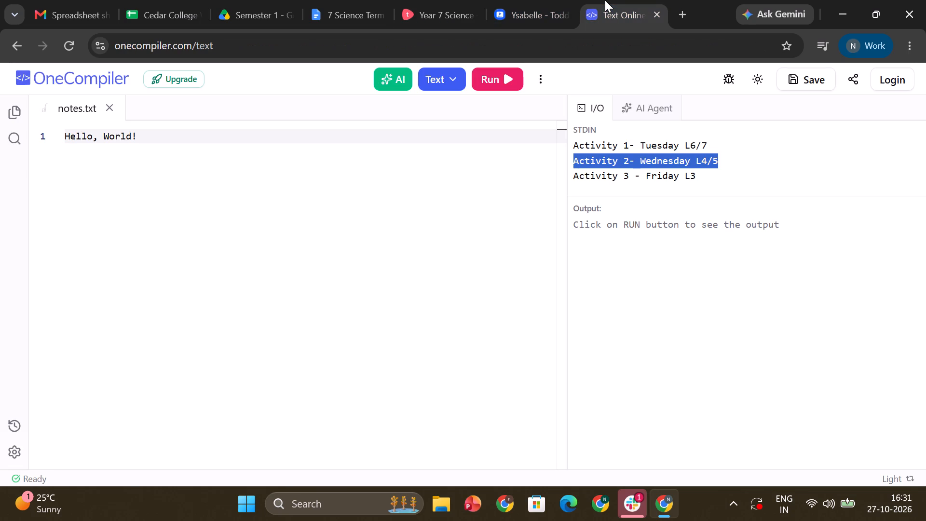
drag(697, 180, 576, 186)
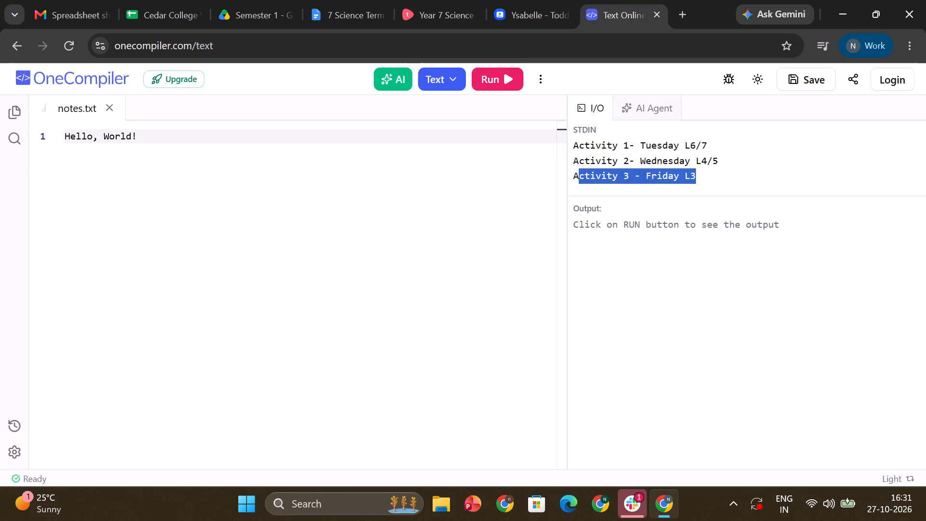
drag(576, 186, 573, 186)
key(ctrl+c)
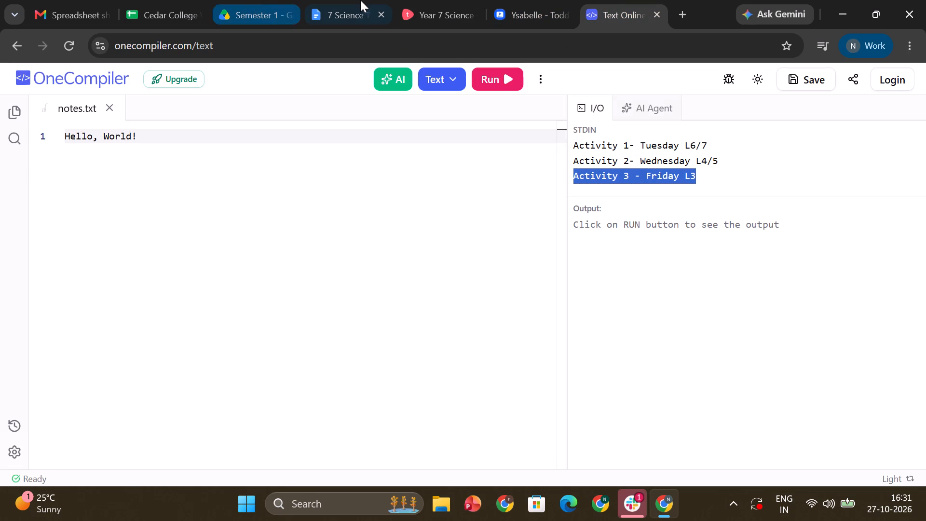
click(420, 0)
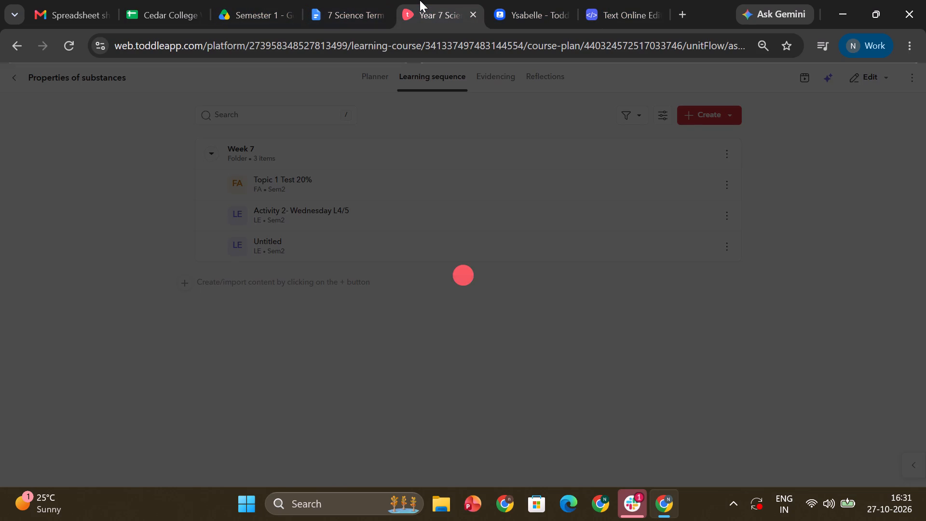
click(34, 150)
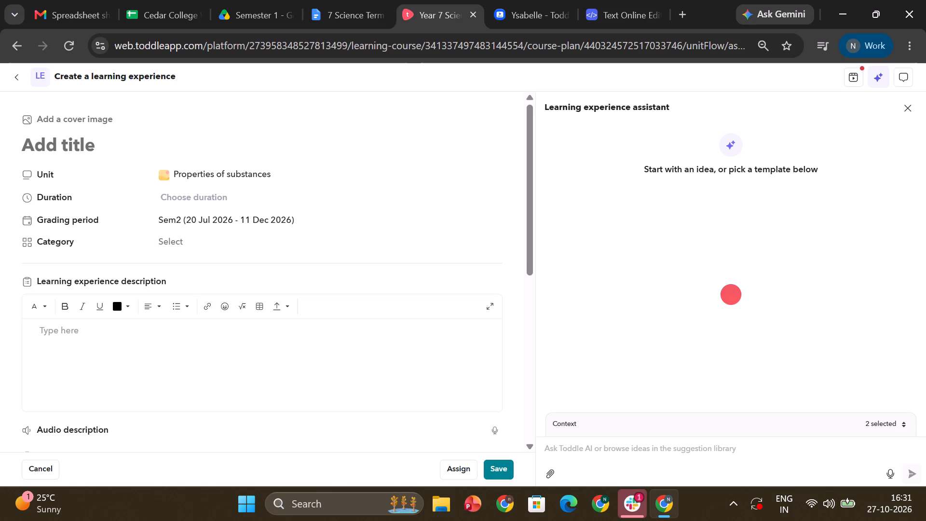
key(ctrl+v)
Copy the term plan's Week 7 Friday text, "Finish research questions and share with class.", into the Activity 3 description and save it.
click(334, 8)
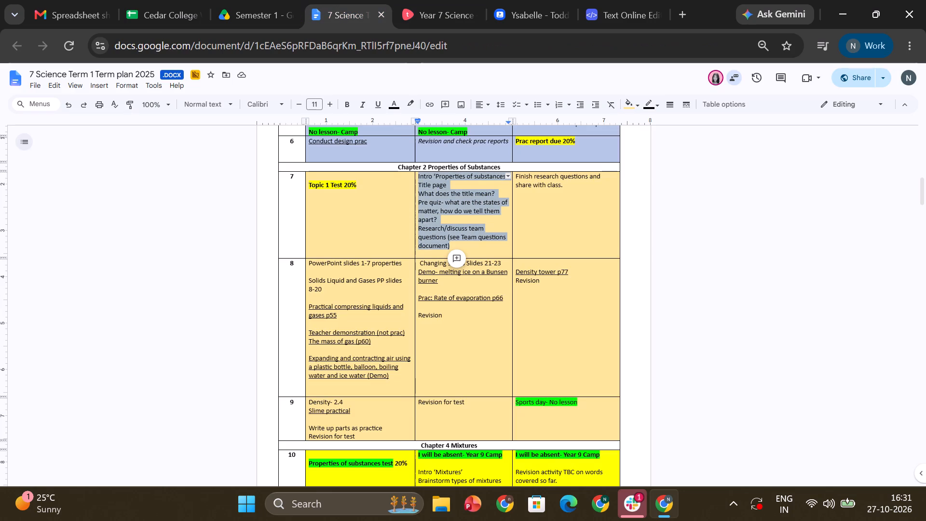
drag(569, 184, 513, 176)
key(ctrl+c)
click(422, 0)
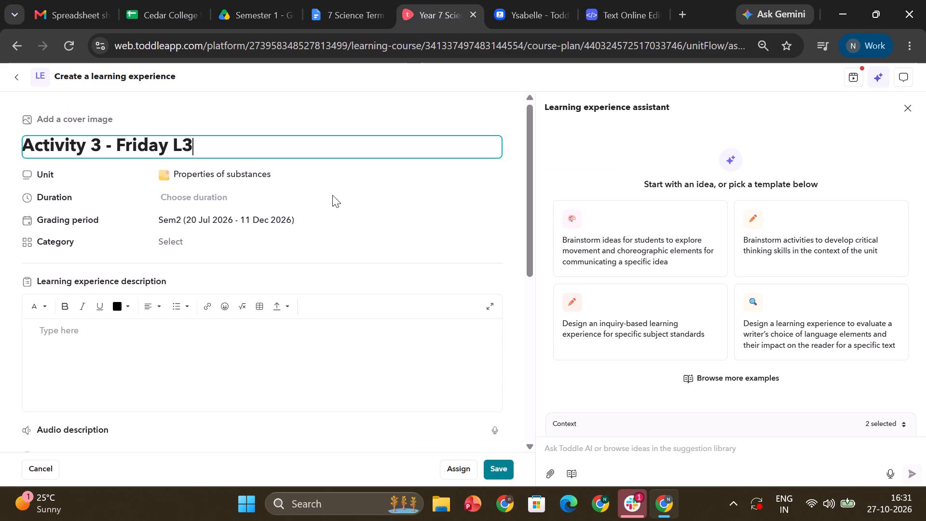
click(53, 340)
key(ctrl+v)
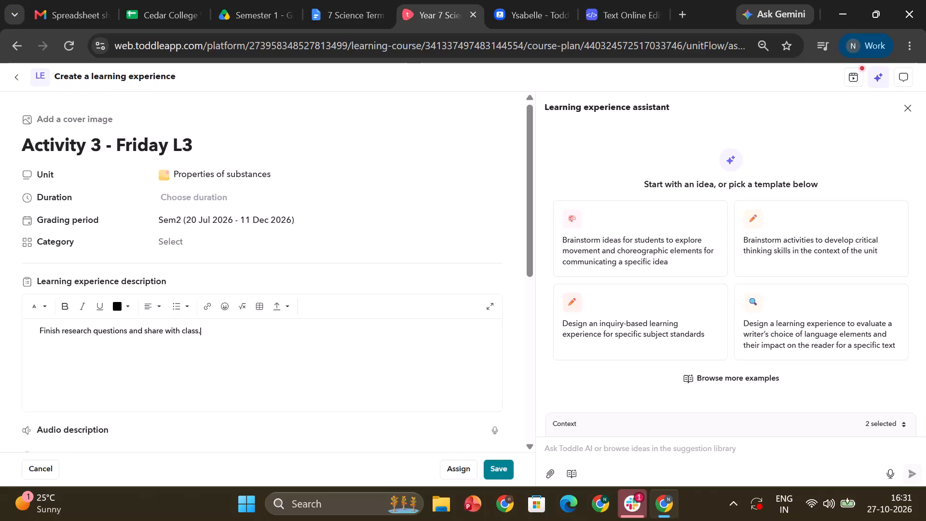
click(502, 467)
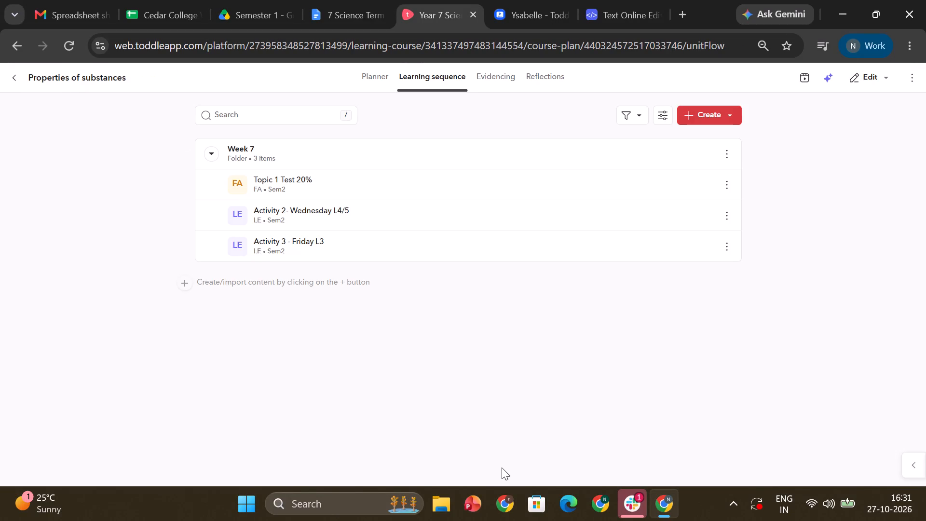
Check the term plan for the following week and add a folder titled "Week 8" below the Week 7 folder in Toddle.
click(356, 0)
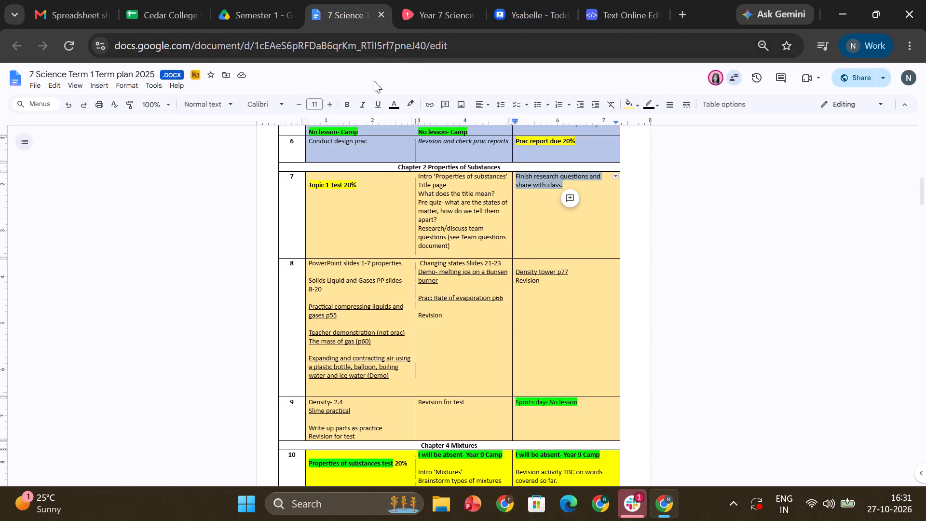
click(430, 0)
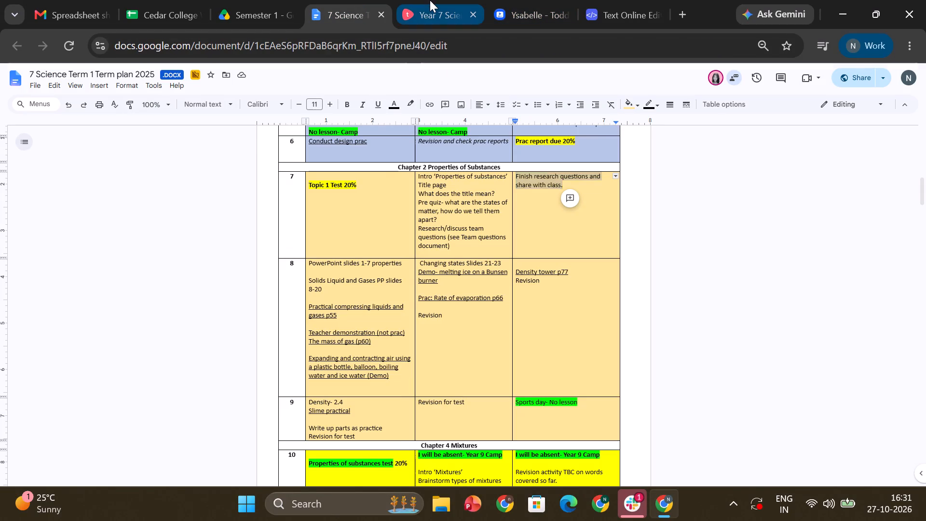
click(184, 286)
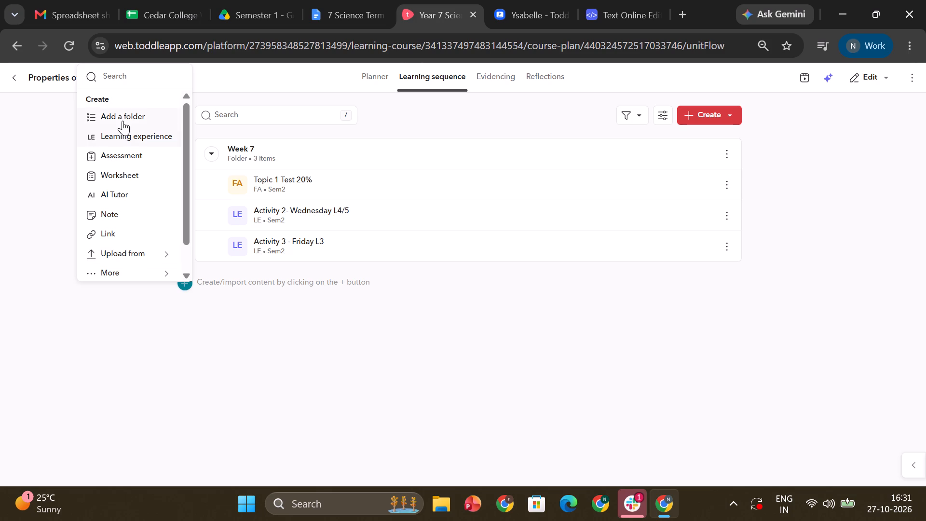
click(127, 110)
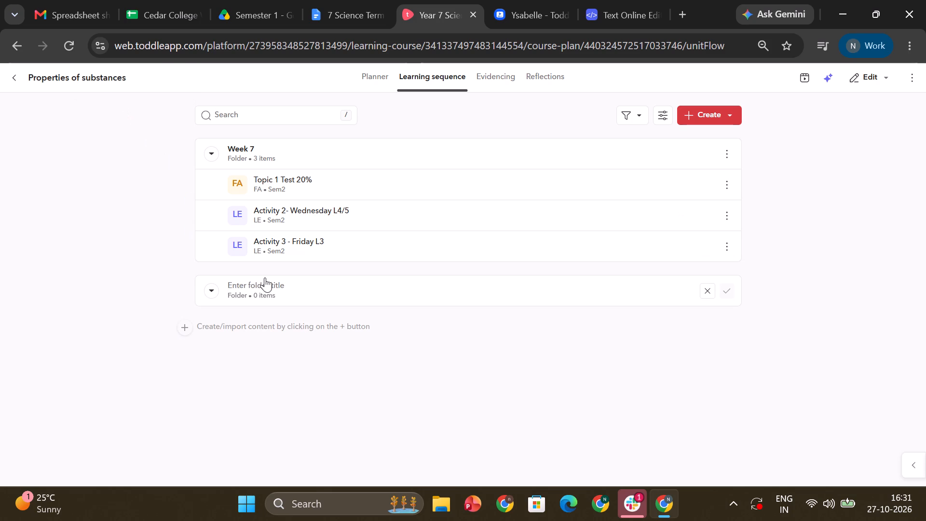
text(k 8)
key(Return)
Create a learning experience in the Week 8 folder, titled "Activity 1- Tuesday L6/7" from the OneCompiler notes.
click(316, 9)
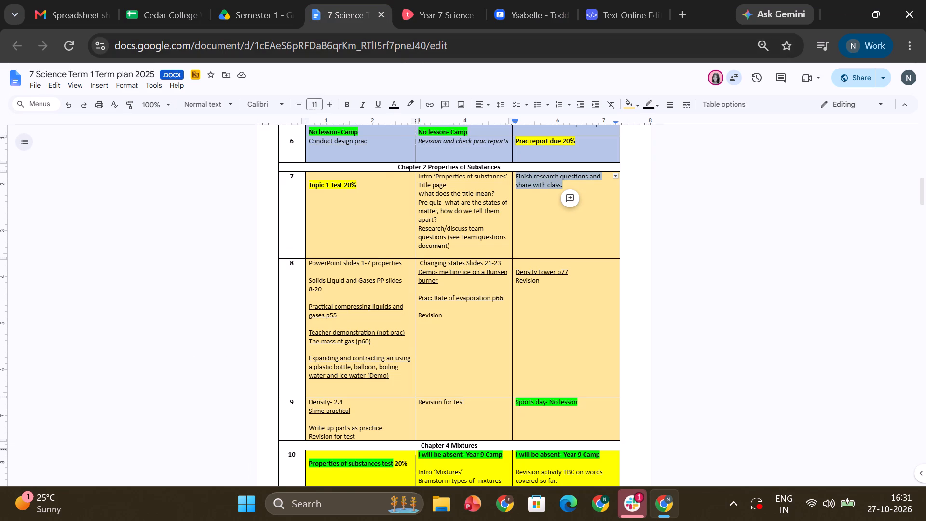
click(445, 0)
click(592, 0)
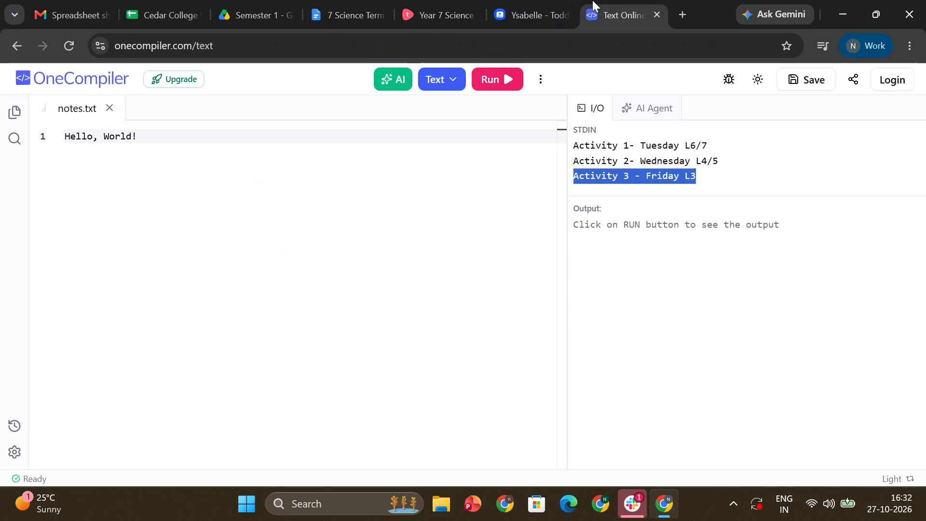
drag(710, 144, 566, 144)
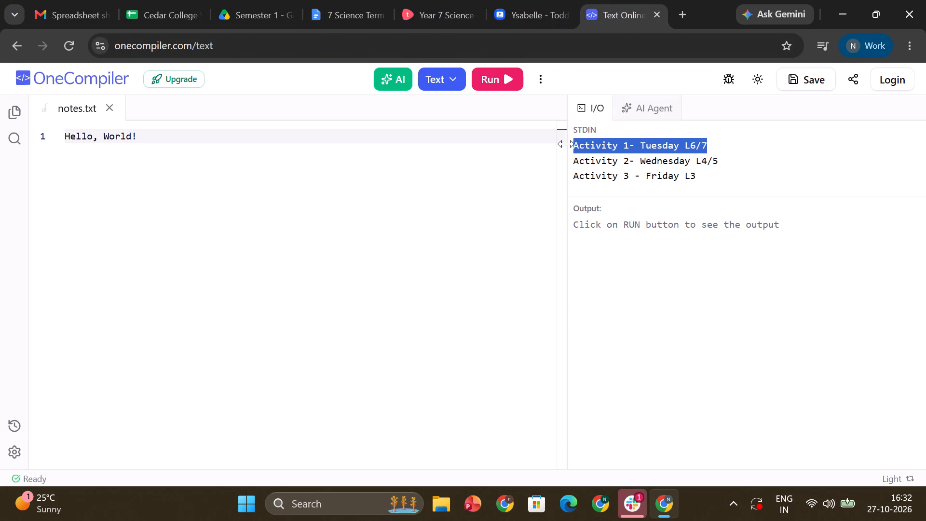
key(ctrl+c)
click(429, 0)
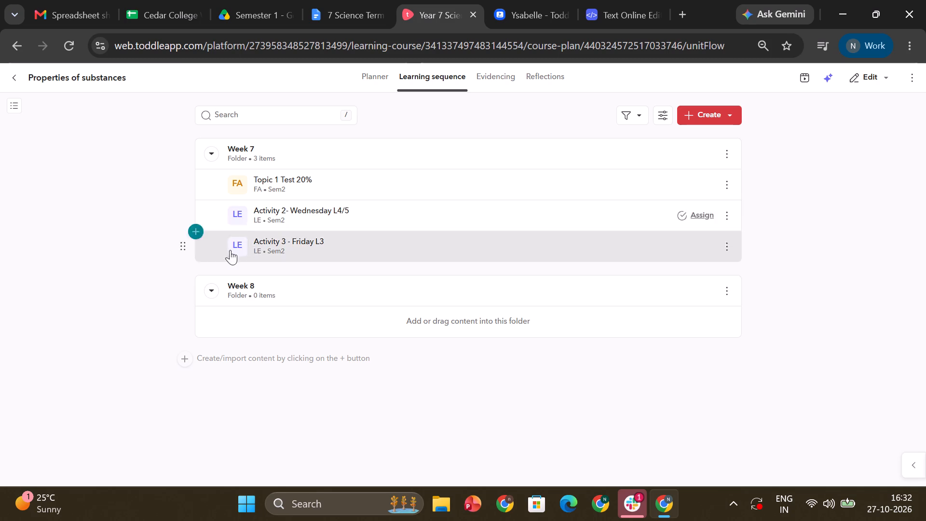
click(237, 314)
click(109, 166)
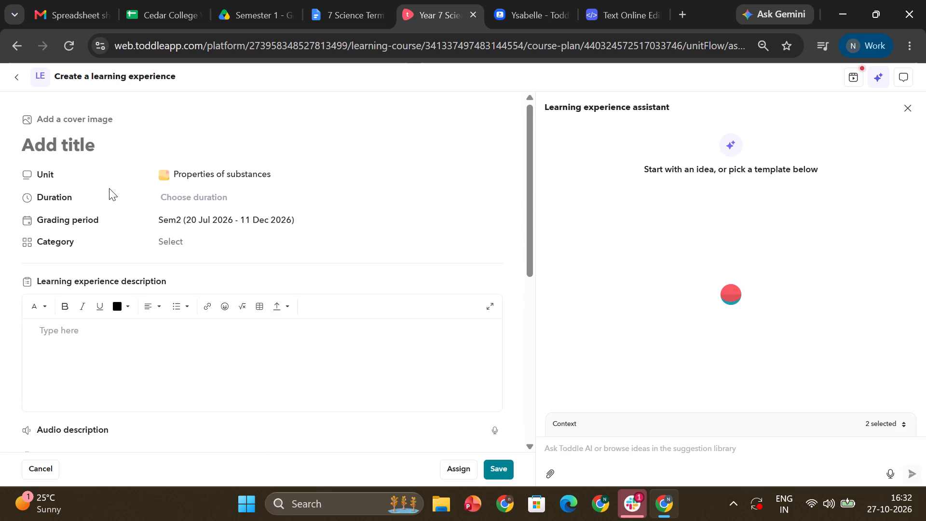
click(52, 145)
key(ctrl+v)
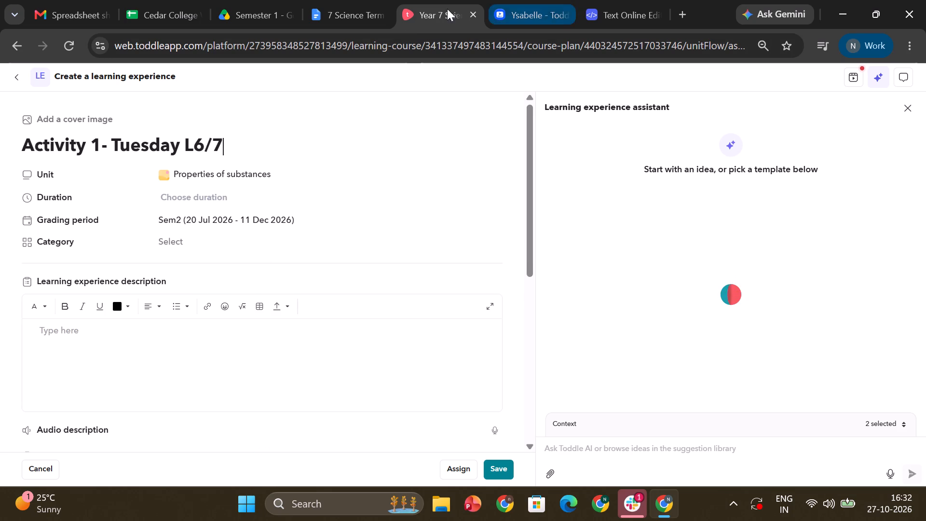
Copy the term plan's Week 8 Tuesday content, from "PowerPoint slides 1-7 properties" through the expanding and contracting air demo, into the Activity 1 description.
click(341, 0)
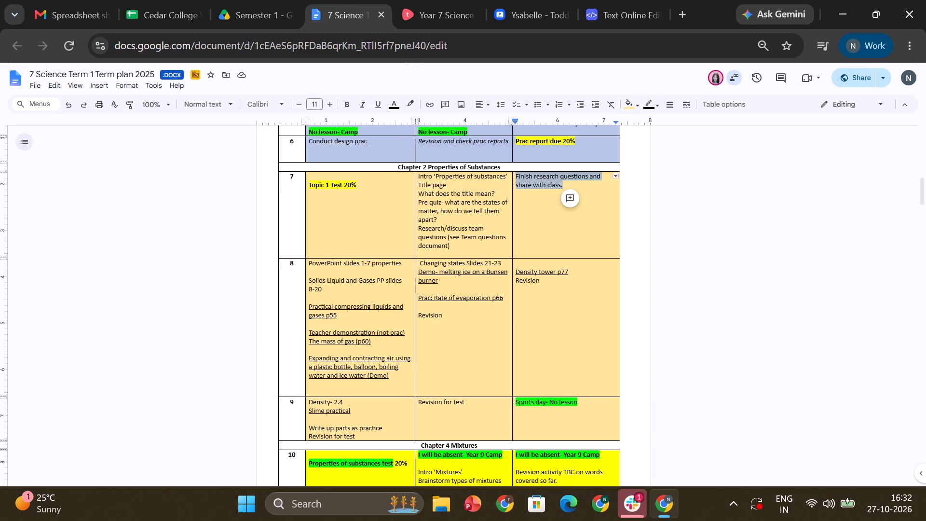
drag(392, 376, 304, 269)
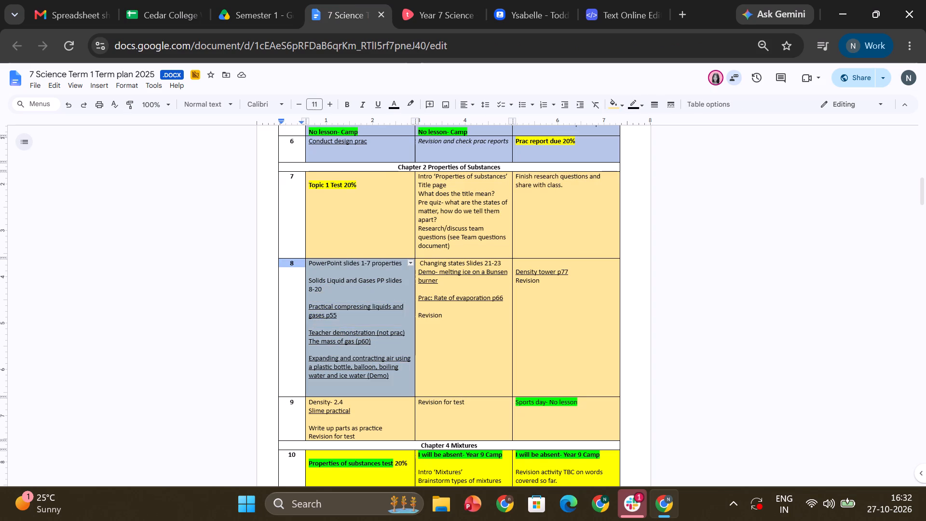
drag(304, 269, 310, 265)
key(ctrl+c)
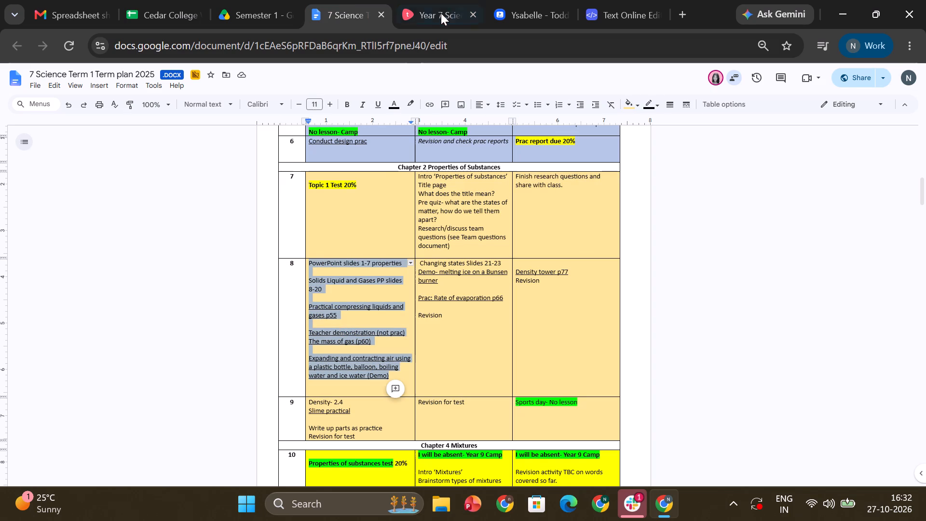
click(426, 0)
click(55, 350)
key(ctrl+v)
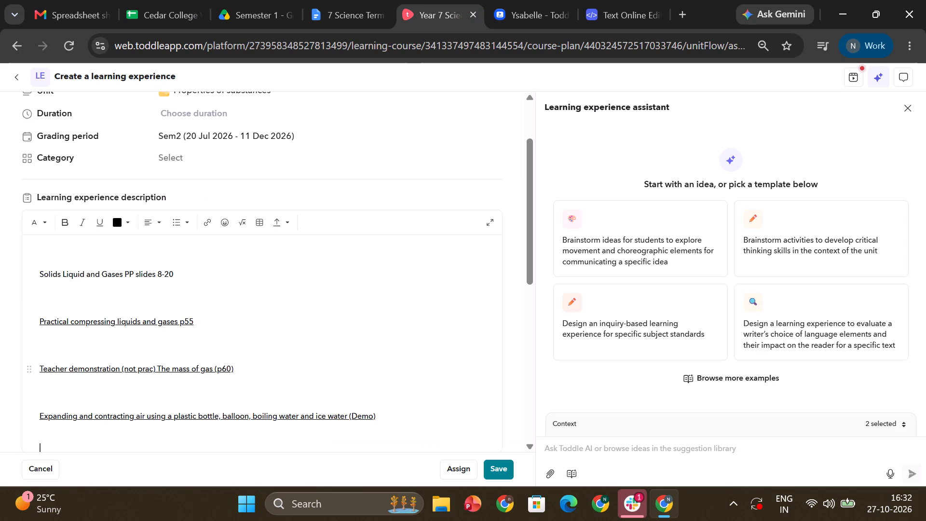
Remove the blank lines before, between and after the Activity 1 description's entries, and save the learning experience.
key(BackSpace)
key(BackSpace)
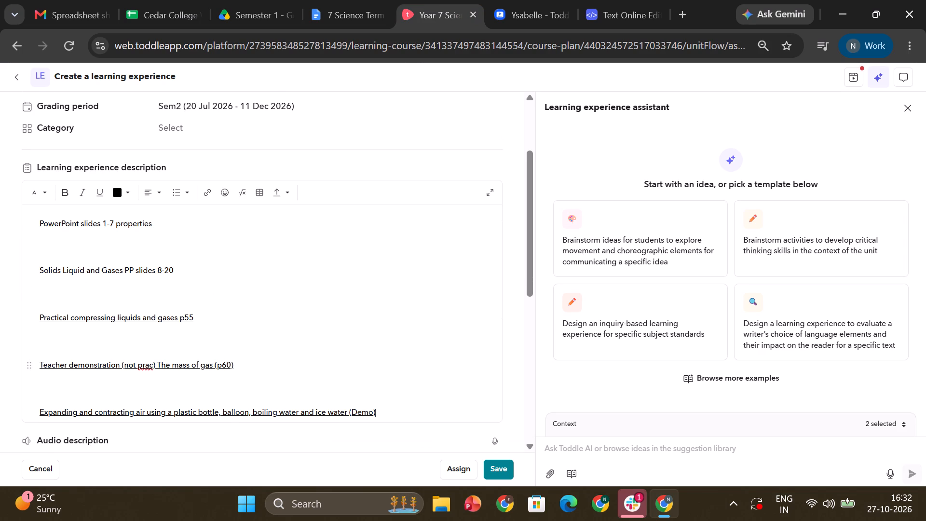
key(Up)
key(BackSpace)
key(BackSpace)
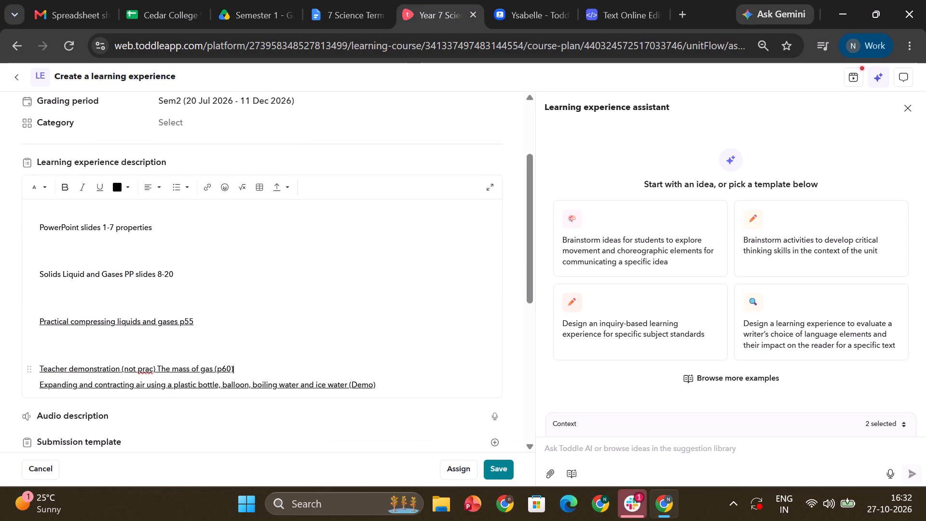
key(Up)
key(BackSpace)
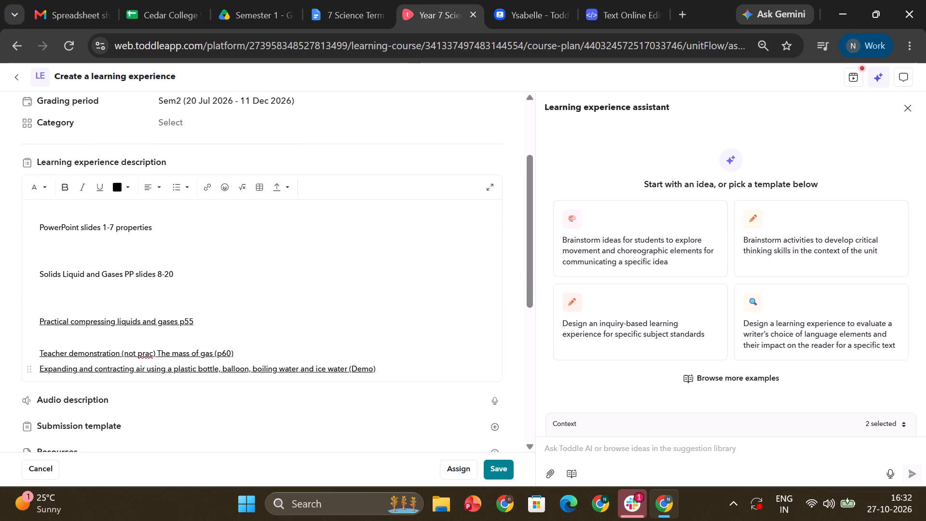
key(BackSpace)
key(Up)
key(BackSpace)
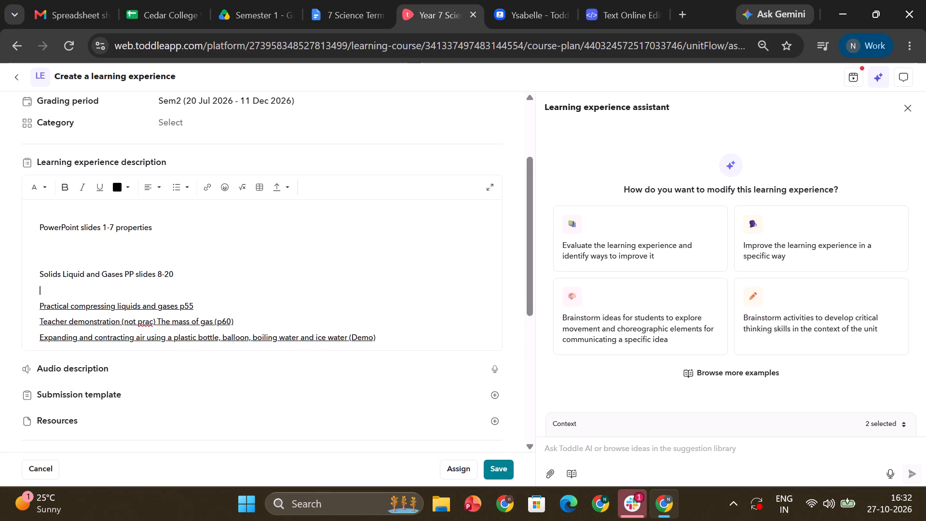
key(BackSpace)
key(Up)
key(BackSpace)
key(BackSpace)
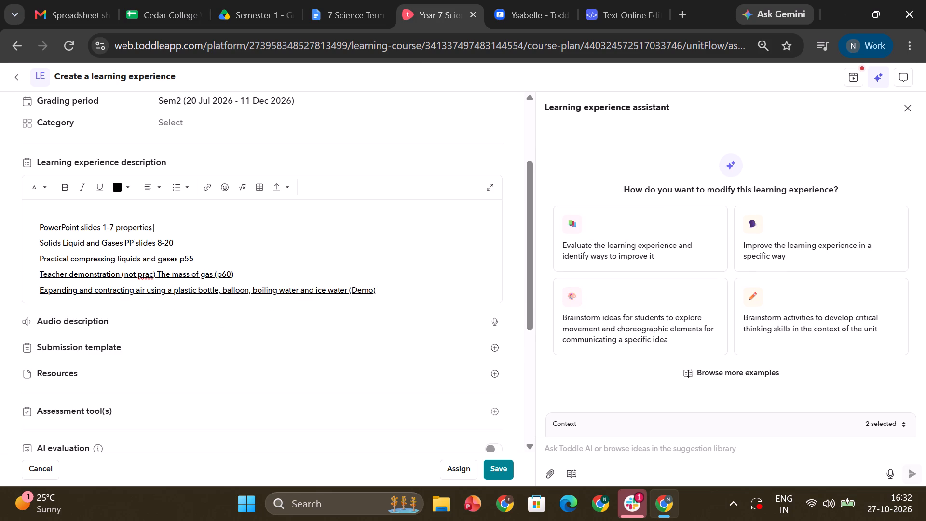
key(Up)
key(BackSpace)
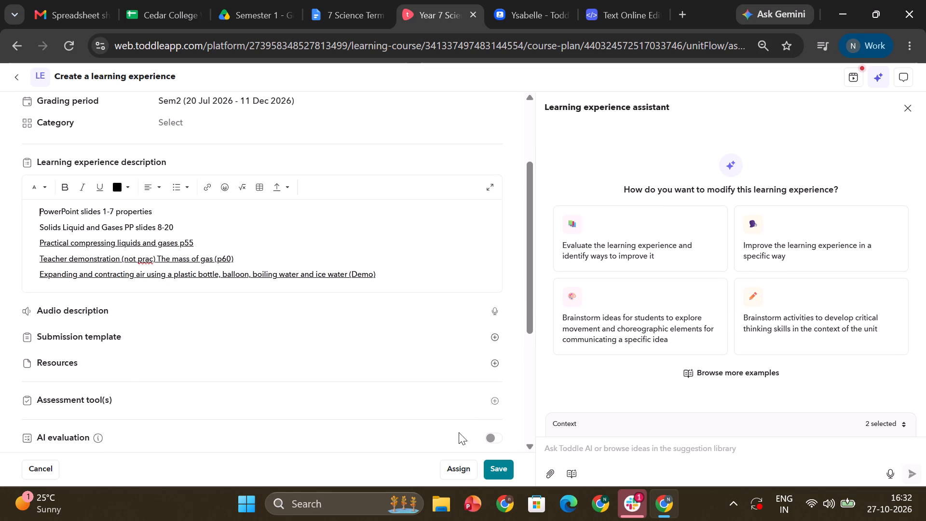
click(495, 472)
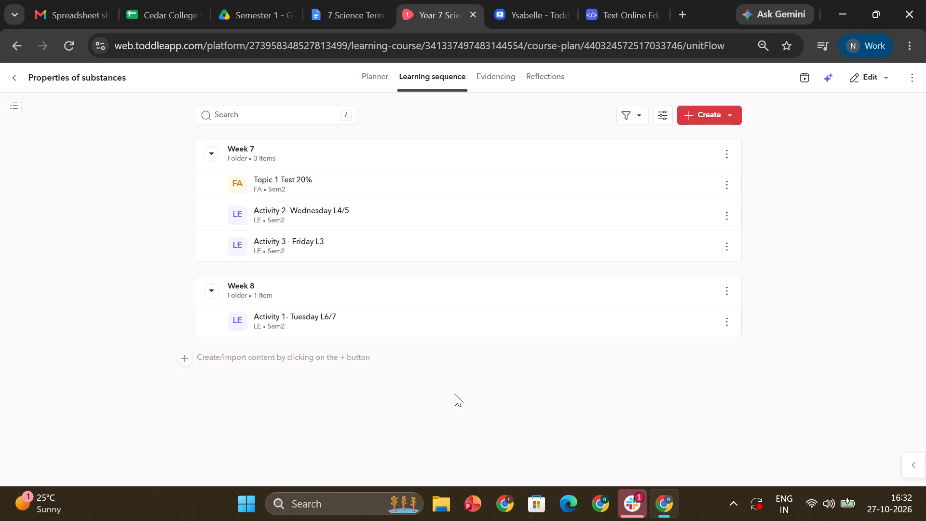
Create a learning experience below Activity 1 in the Week 8 folder, titled "Activity 2- Wednesday L4/5" from the OneCompiler notes.
click(363, 0)
click(445, 1)
click(197, 336)
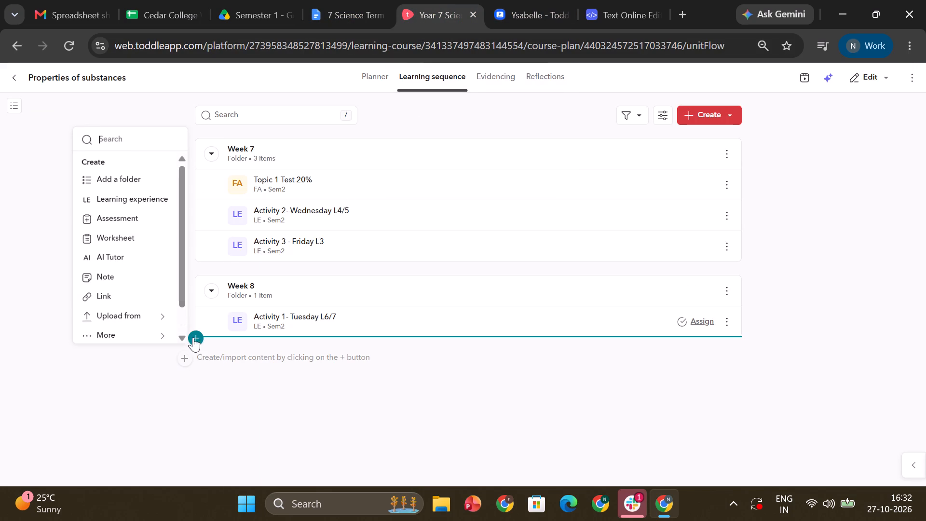
click(129, 195)
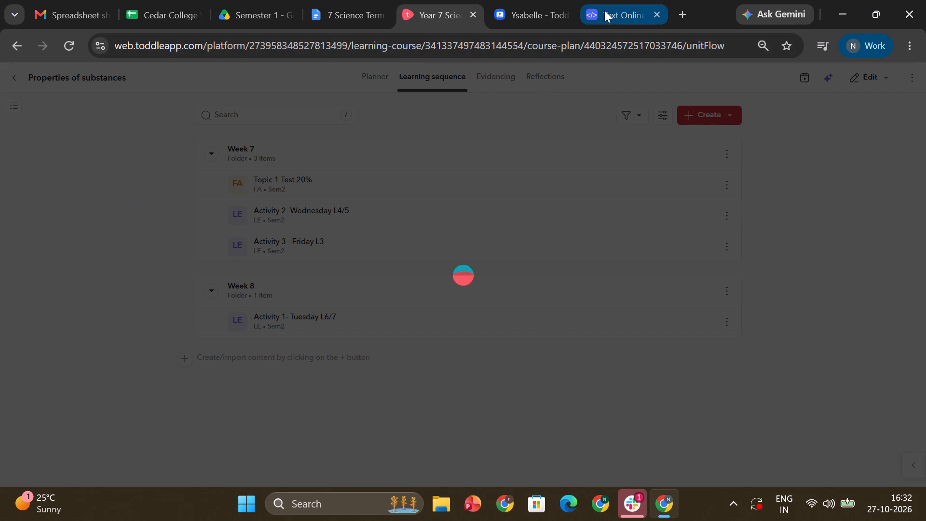
click(605, 10)
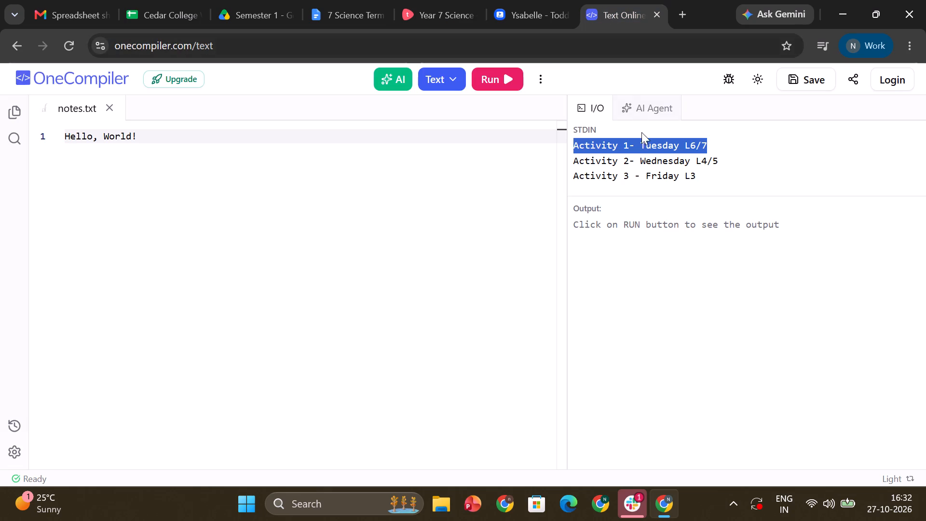
drag(718, 161, 571, 161)
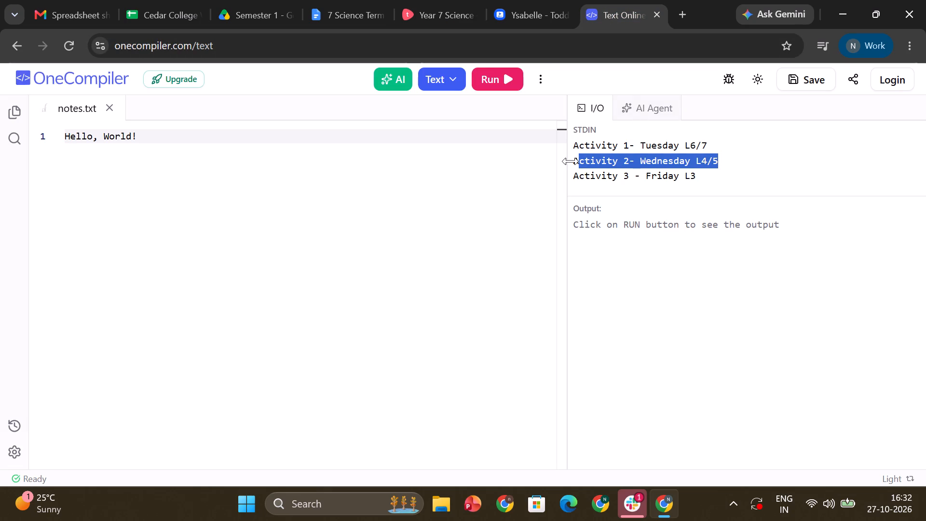
key(ctrl+c)
click(432, 0)
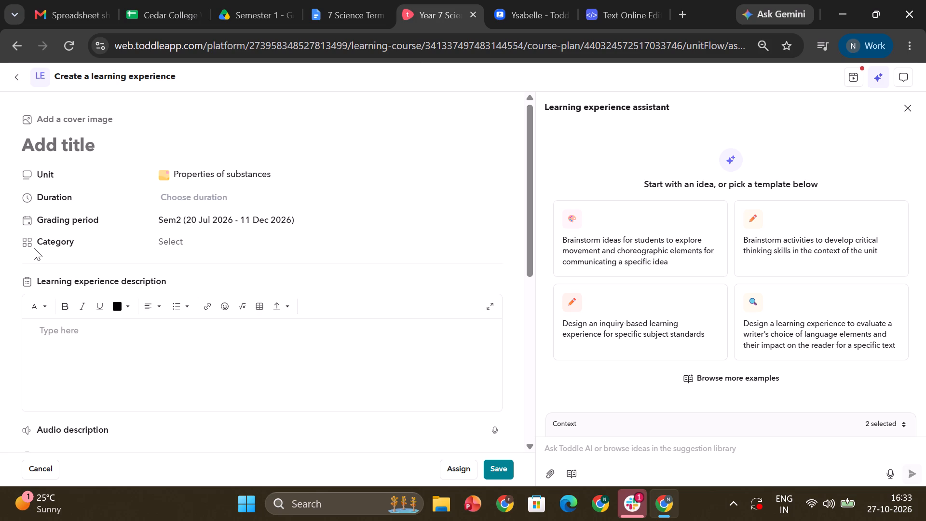
click(54, 137)
key(ctrl+v)
Copy the term plan's Week 8 Wednesday content, from "Changing states Slides 21-23" through "Revision", into the Activity 2 description.
click(362, 0)
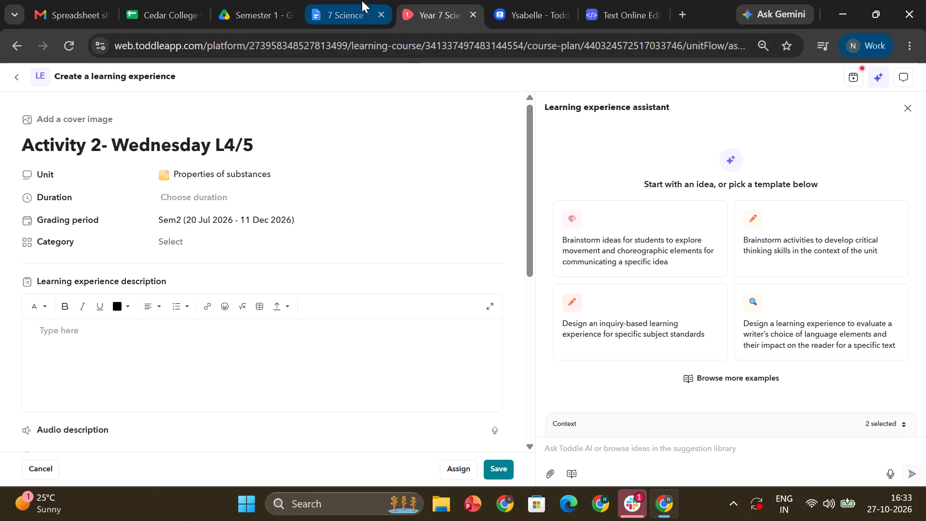
drag(453, 326, 422, 295)
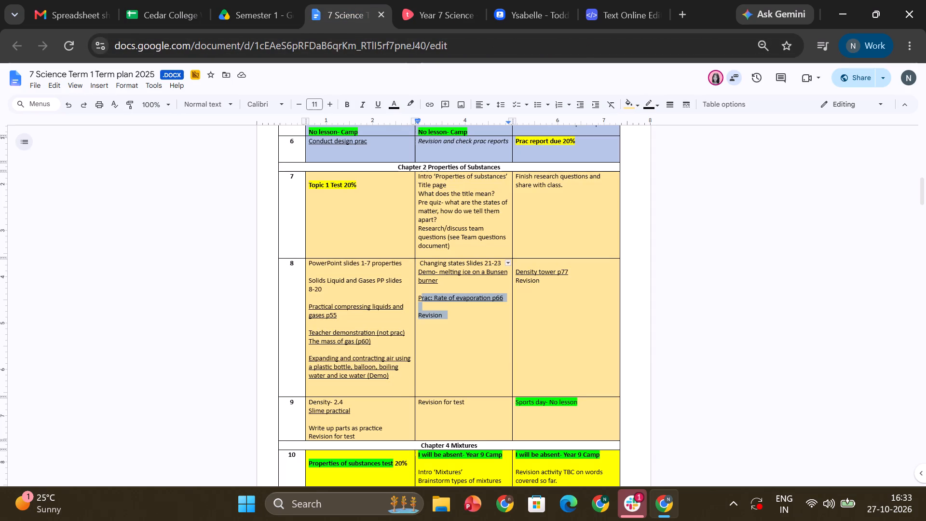
drag(422, 295, 420, 264)
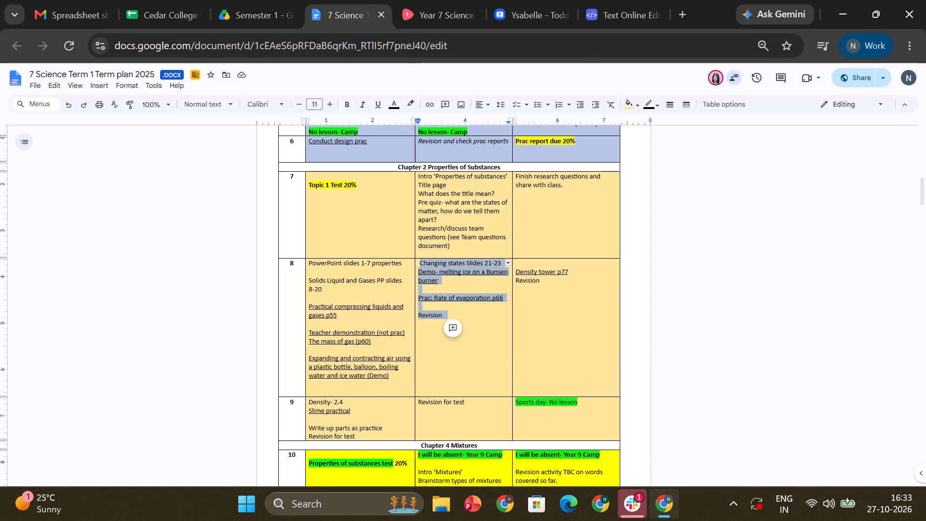
key(ctrl+c)
click(436, 0)
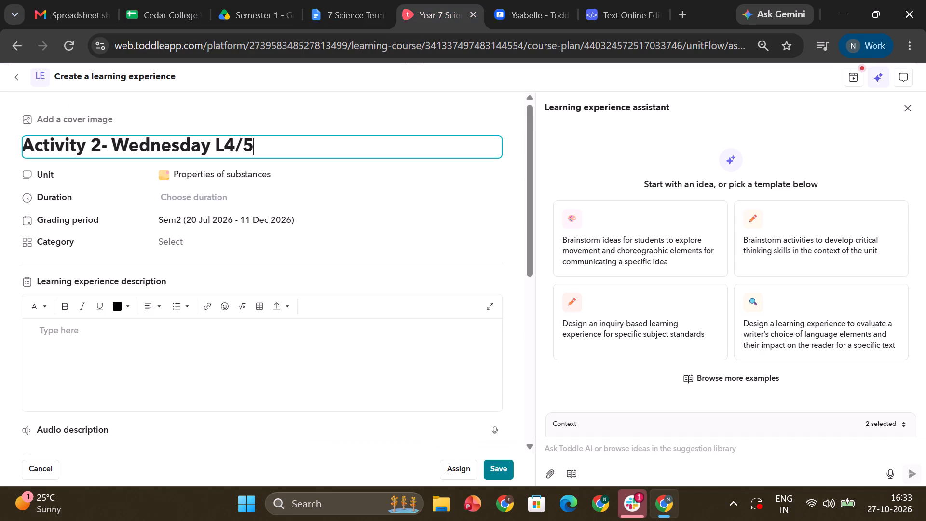
click(101, 354)
key(ctrl+v)
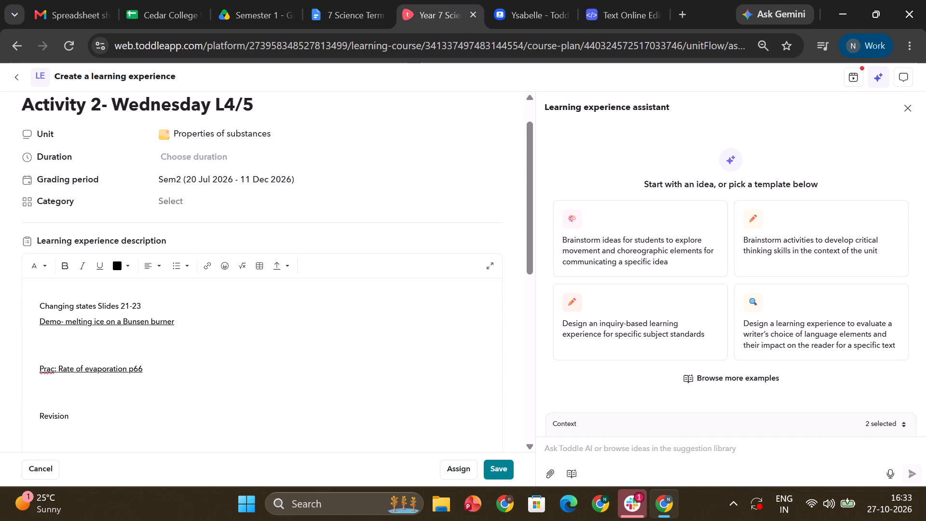
Remove the blank lines before, between and after the Activity 2 description's entries, and save the learning experience.
key(BackSpace)
key(BackSpace)
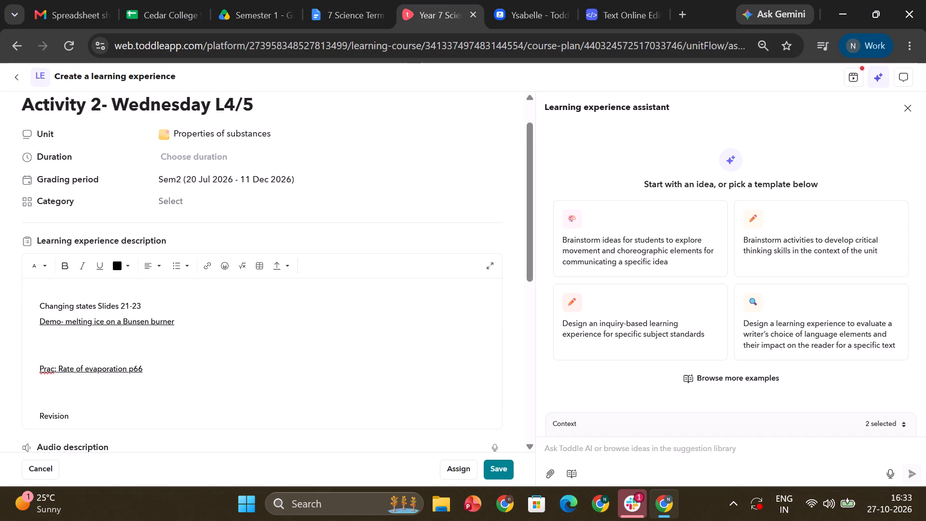
key(Up)
key(BackSpace)
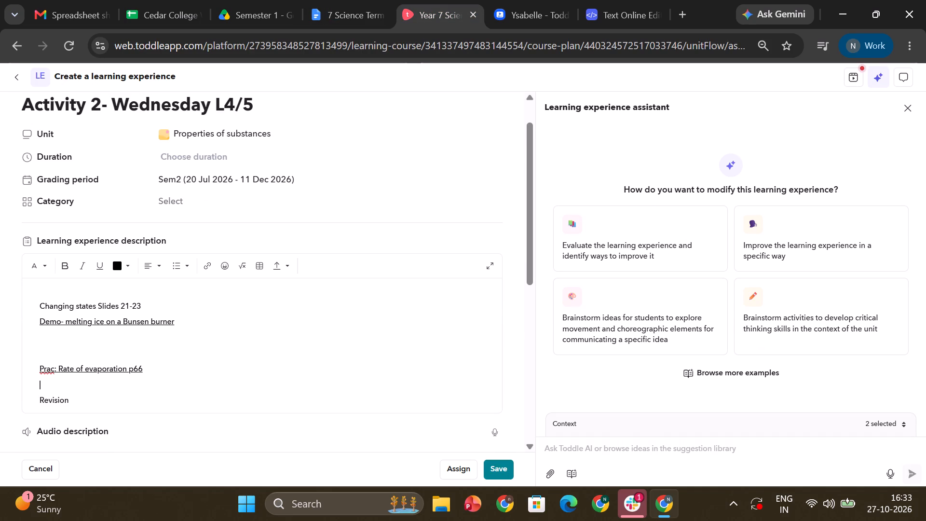
key(BackSpace)
key(Up)
key(BackSpace)
key(BackSpace)
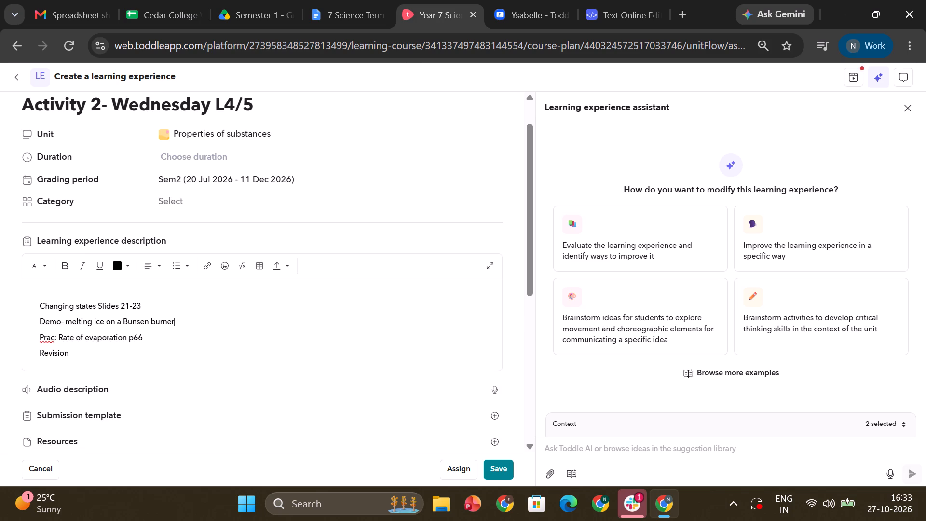
key(Up)
key(Up)
key(BackSpace)
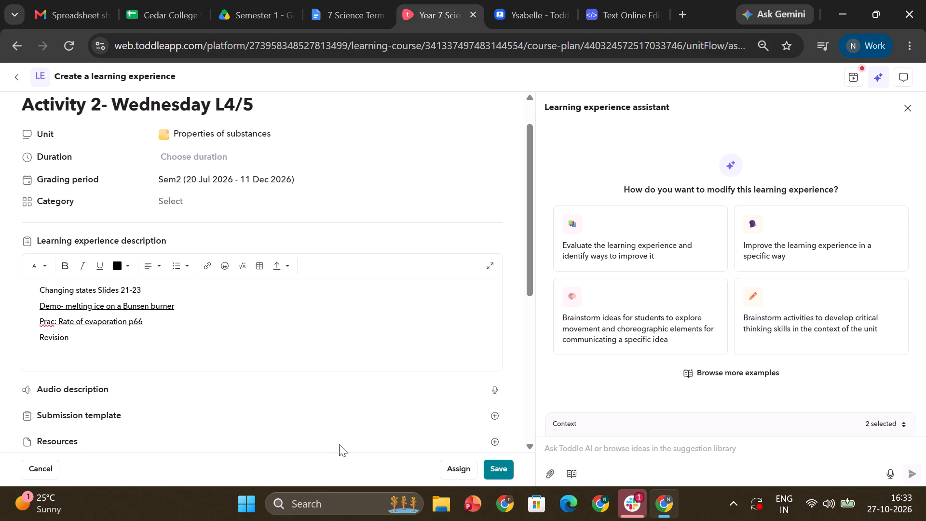
click(490, 465)
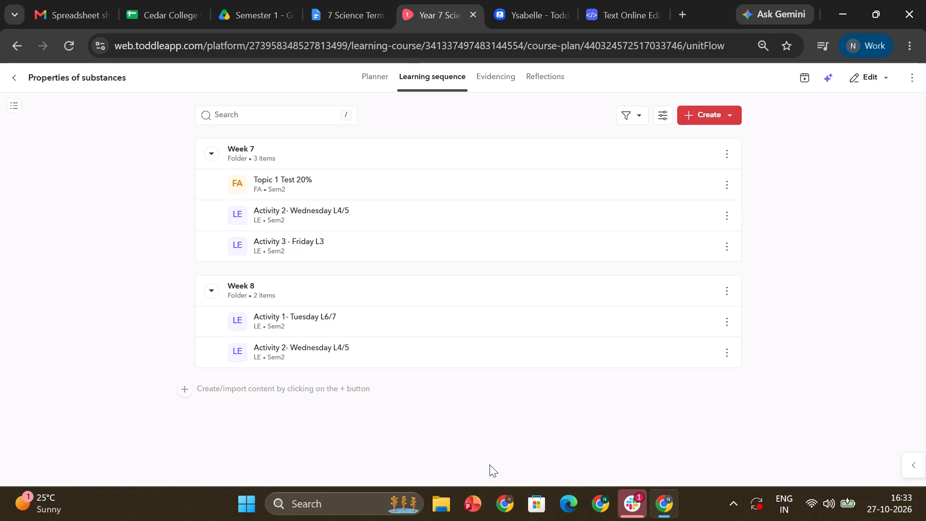
Create a learning experience below Activity 2 in the Week 8 folder, titled "Activity 3 - Friday L3" from the OneCompiler notes.
click(347, 0)
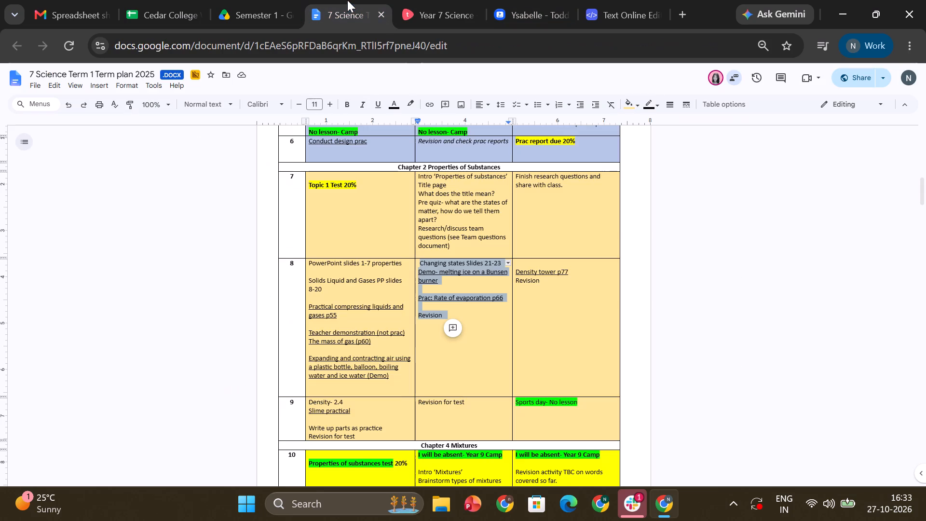
click(430, 12)
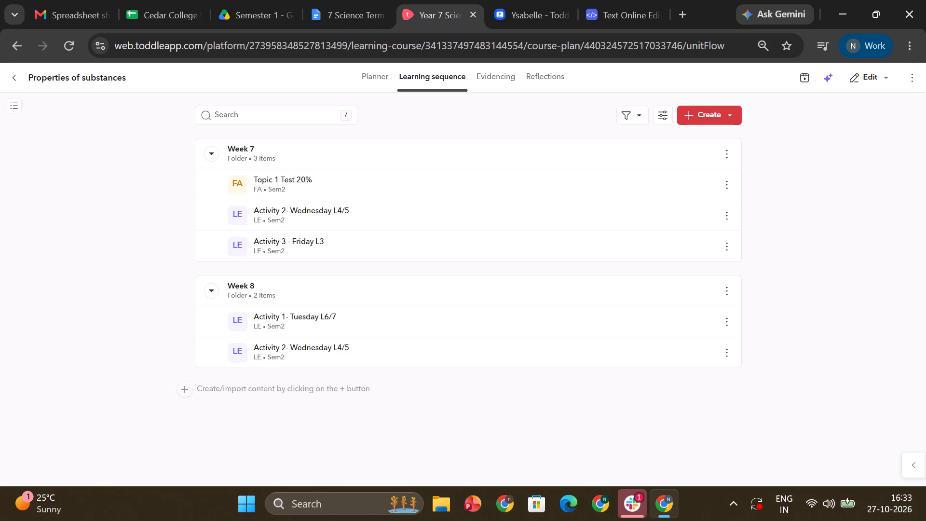
click(193, 370)
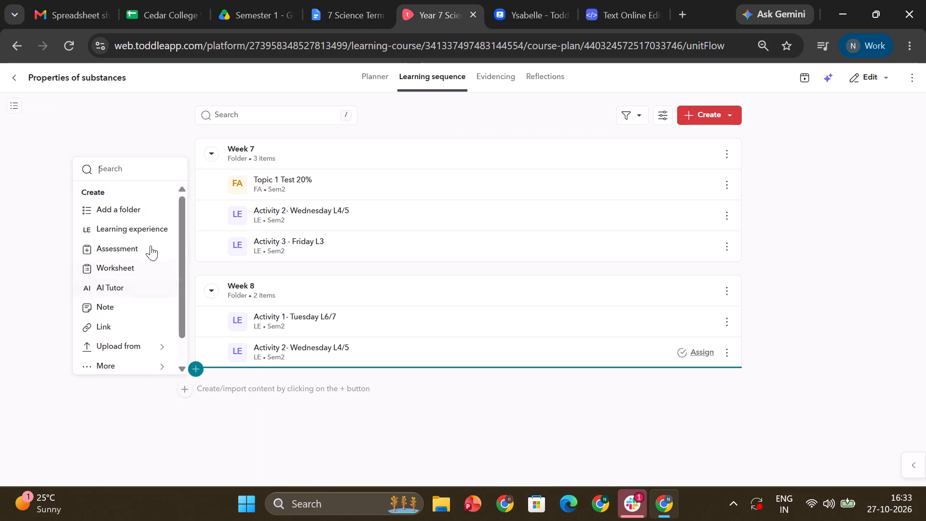
click(150, 222)
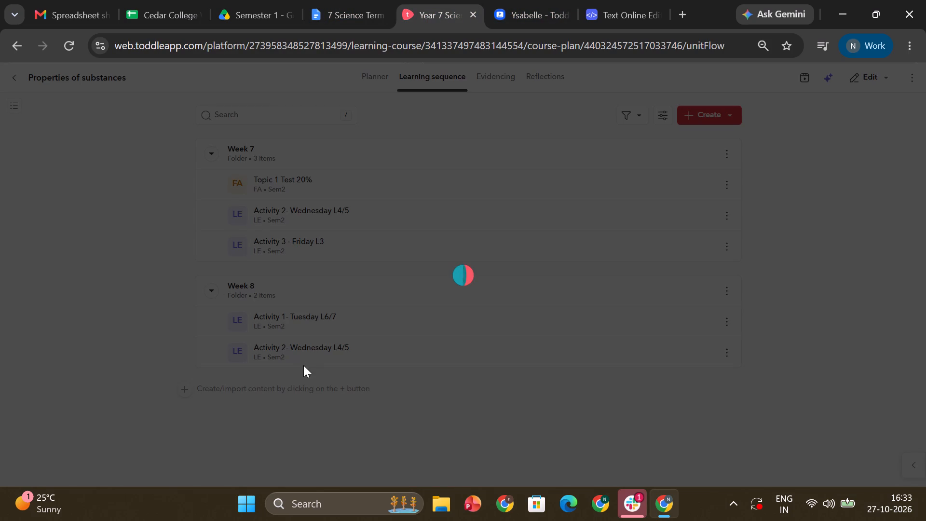
click(615, 0)
drag(699, 177, 583, 177)
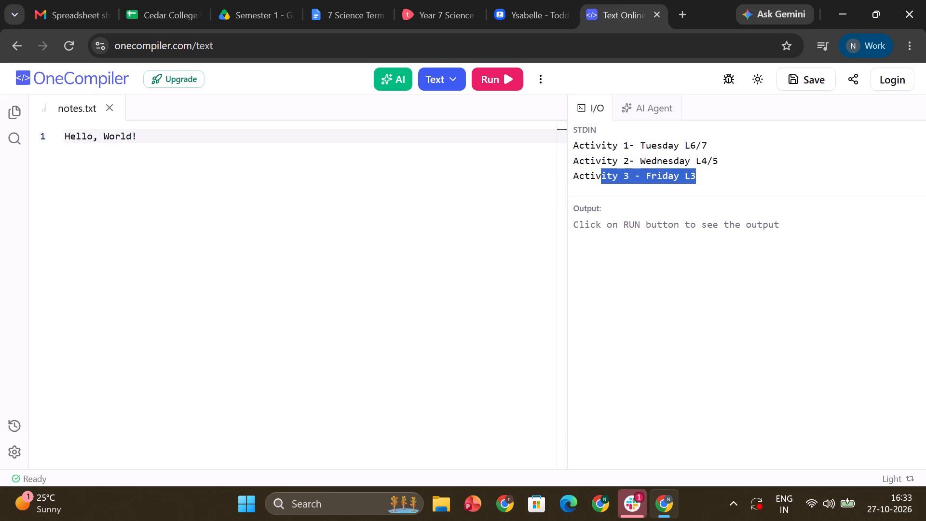
drag(583, 177, 571, 178)
key(ctrl+c)
click(427, 0)
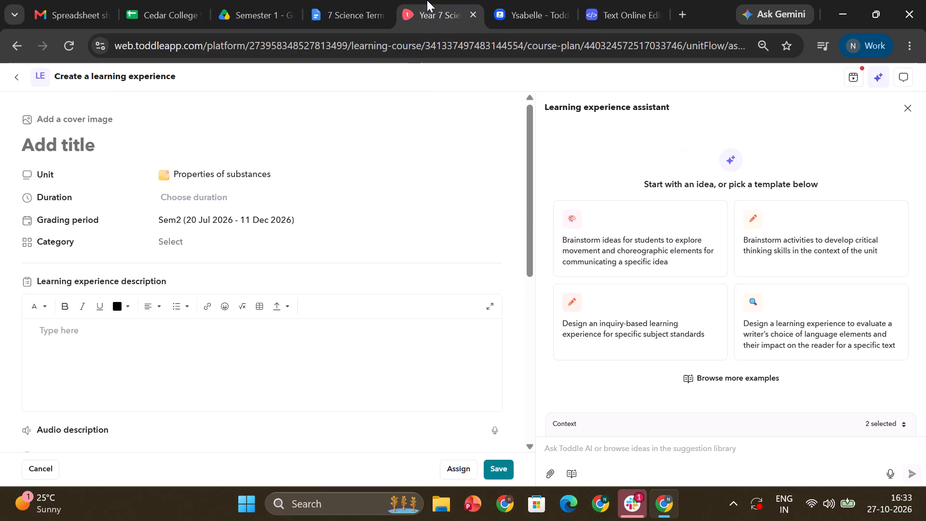
click(49, 147)
key(ctrl+v)
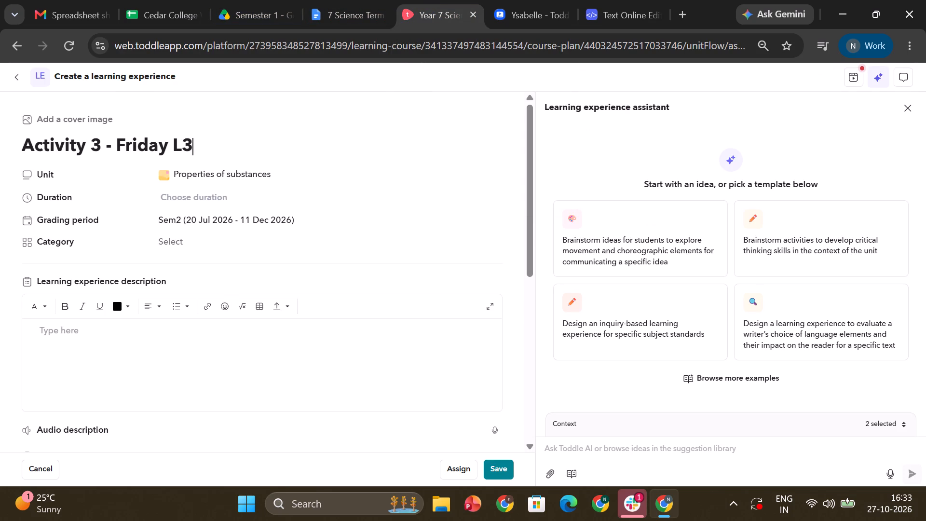
Copy the term plan's Week 8 Friday content, "Density tower p77" and "Revision", into the Activity 3 description.
click(354, 0)
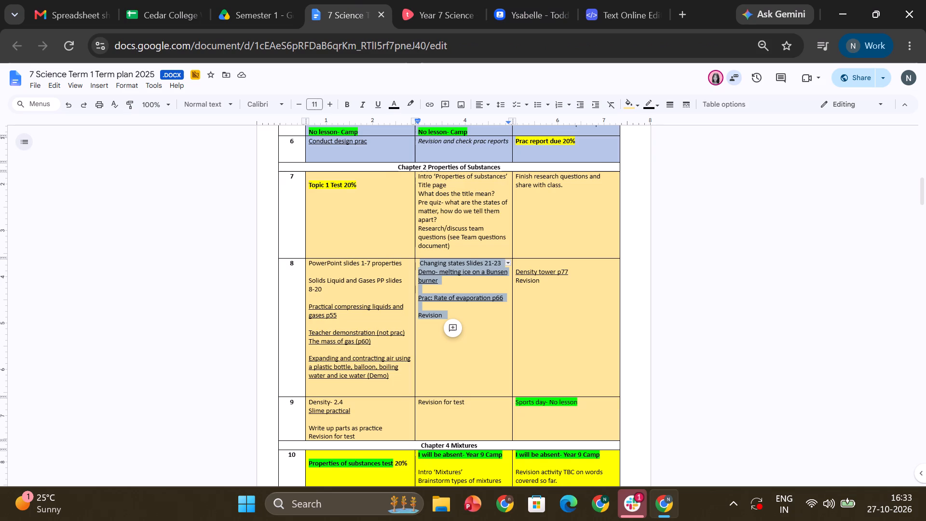
drag(548, 287, 515, 266)
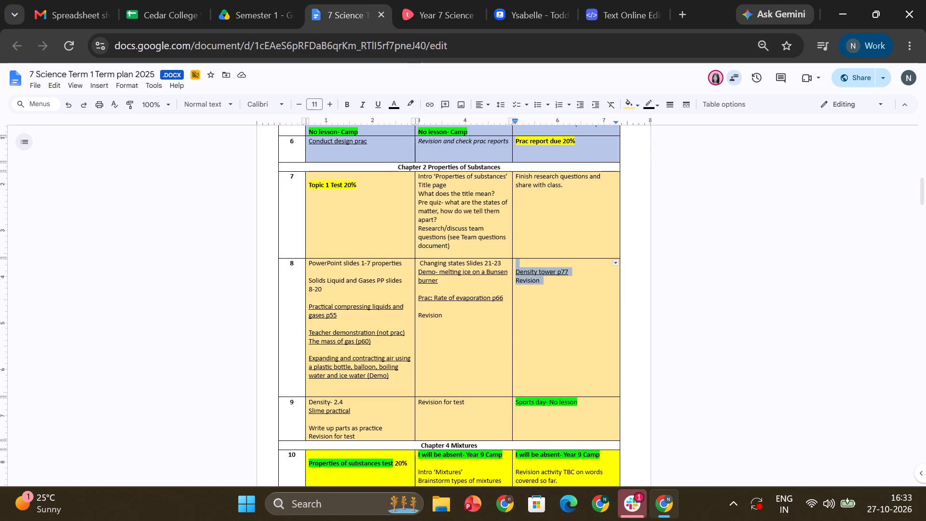
drag(515, 266, 516, 270)
key(ctrl+c)
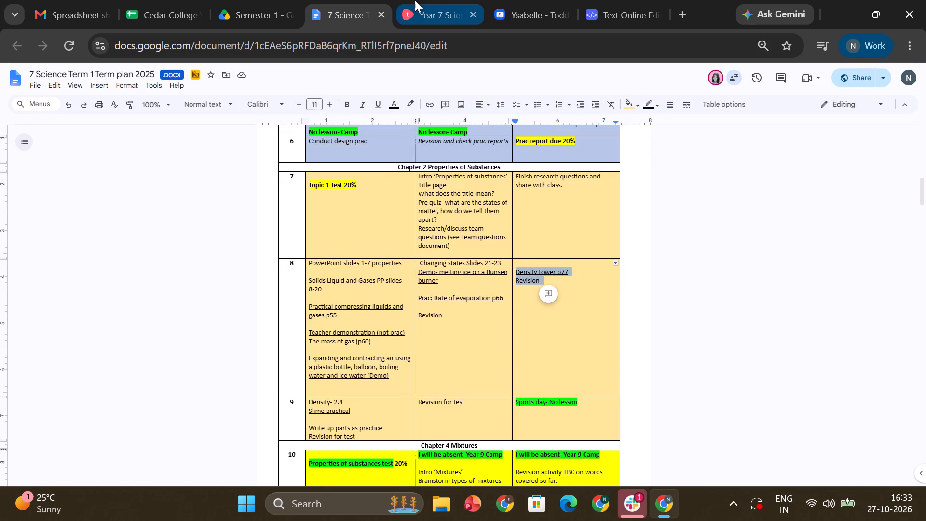
click(415, 0)
click(90, 347)
key(ctrl+v)
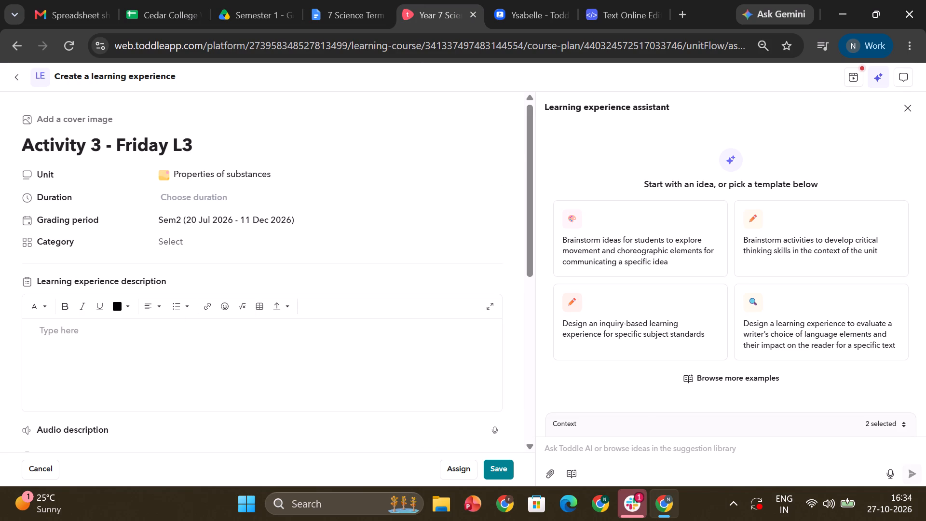
Remove the blank lines before and after the Activity 3 description's entries, and save the learning experience.
key(BackSpace)
key(BackSpace)
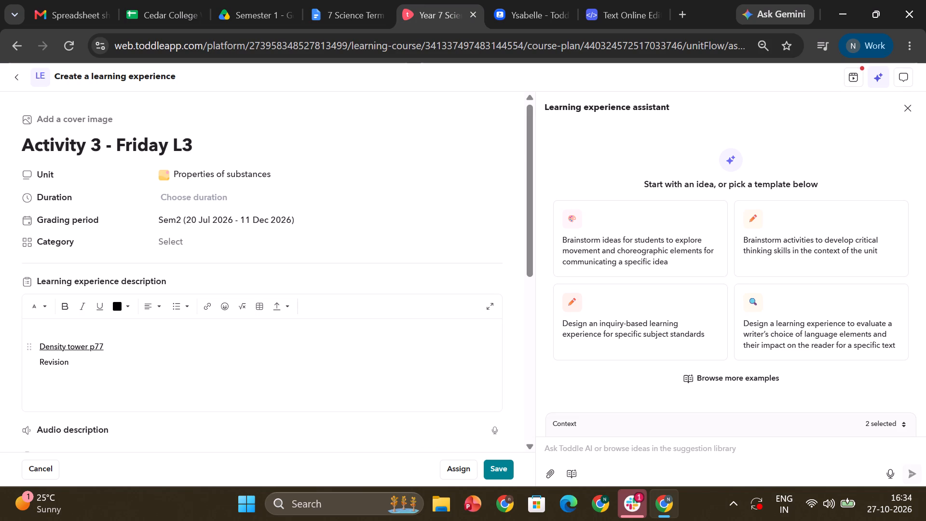
key(Up)
key(Up)
key(BackSpace)
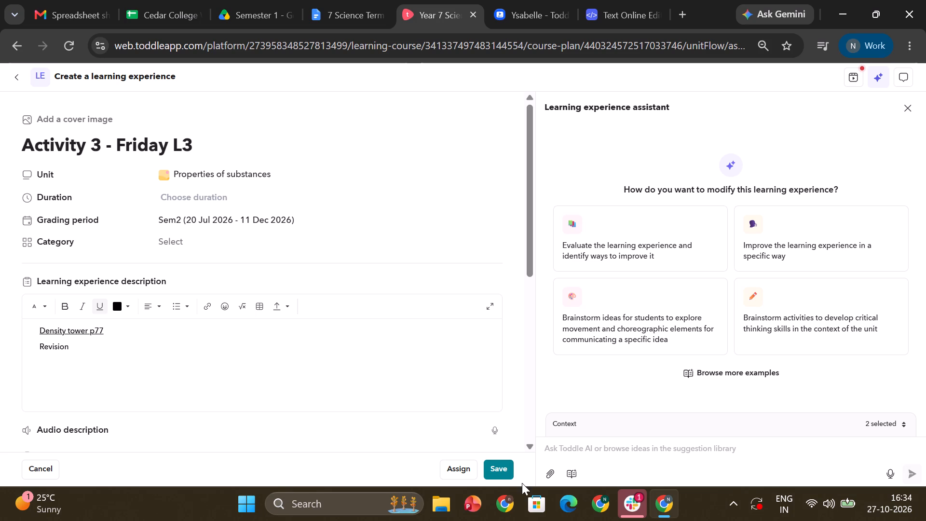
click(491, 470)
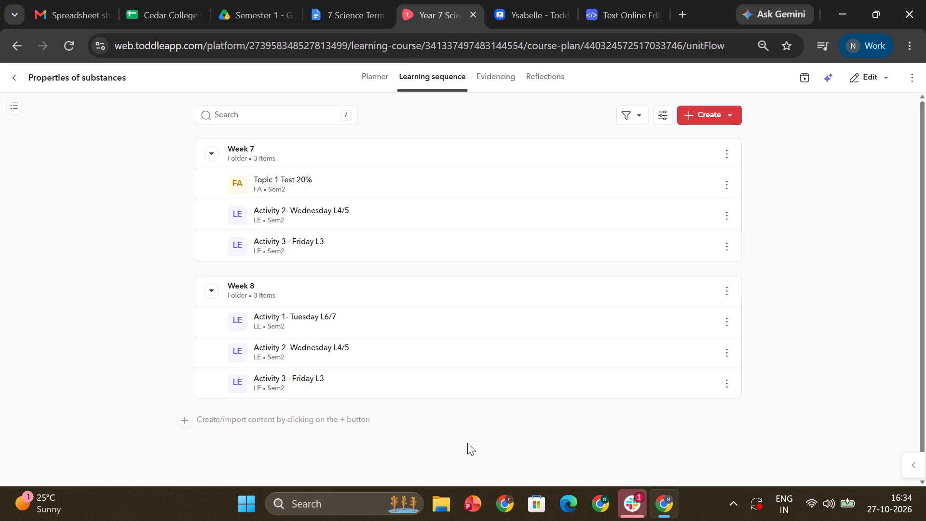
Check the term plan's next week and add a folder titled "Week 9" below Week 8 in the Learning sequence.
click(356, 2)
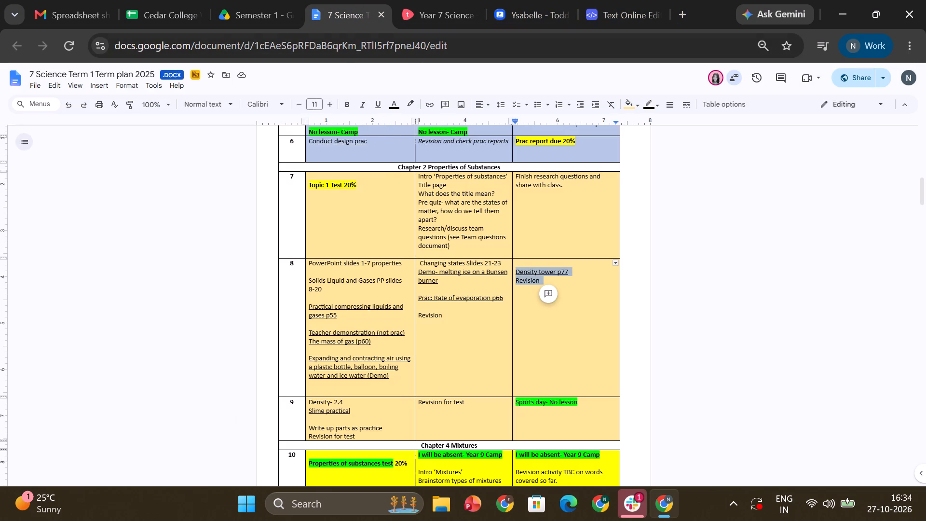
scroll(328, 374, down, 1)
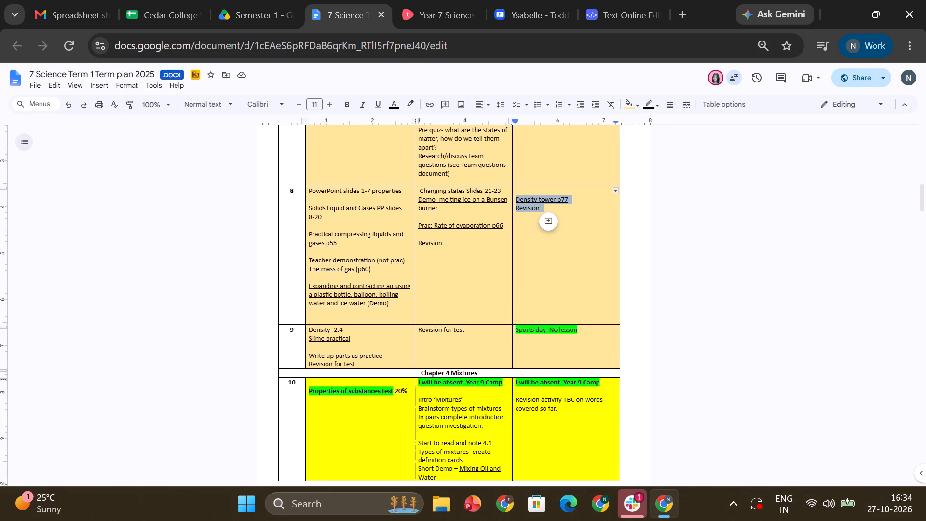
click(415, 0)
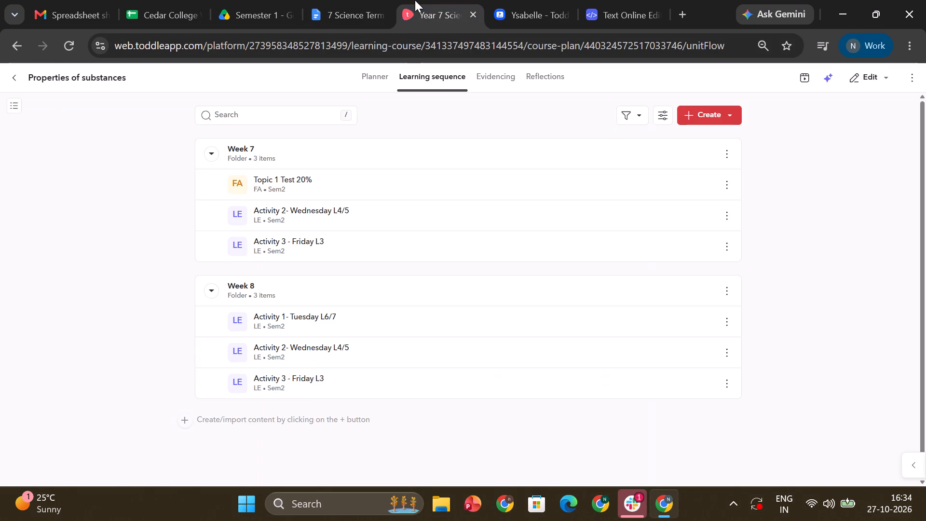
click(184, 419)
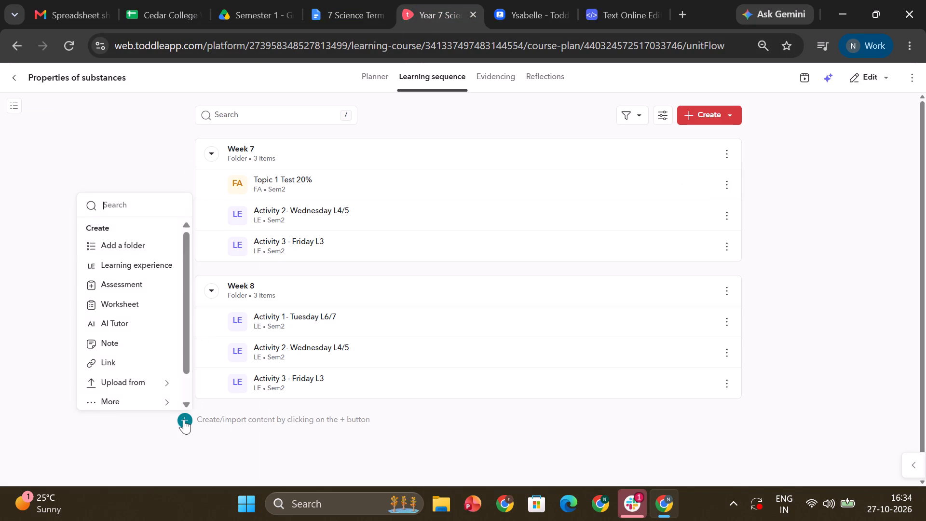
click(120, 249)
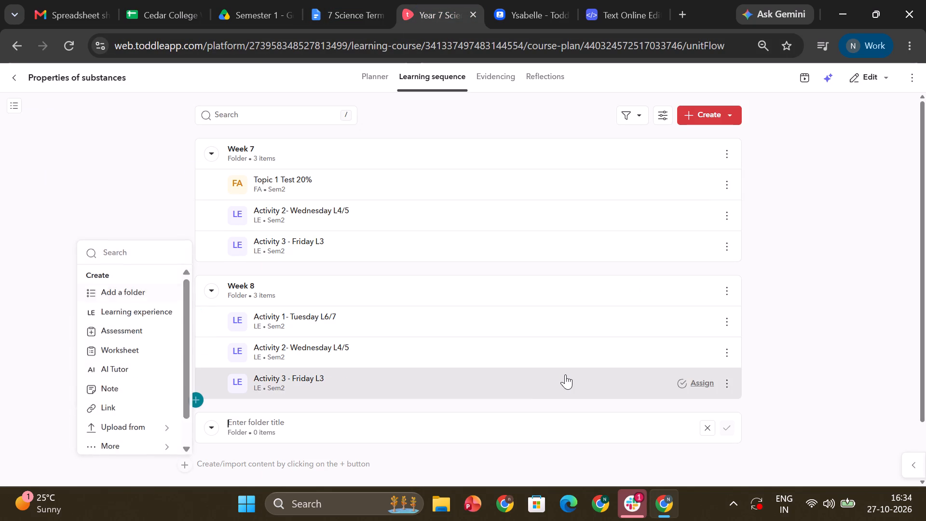
text(ek 9)
key(Return)
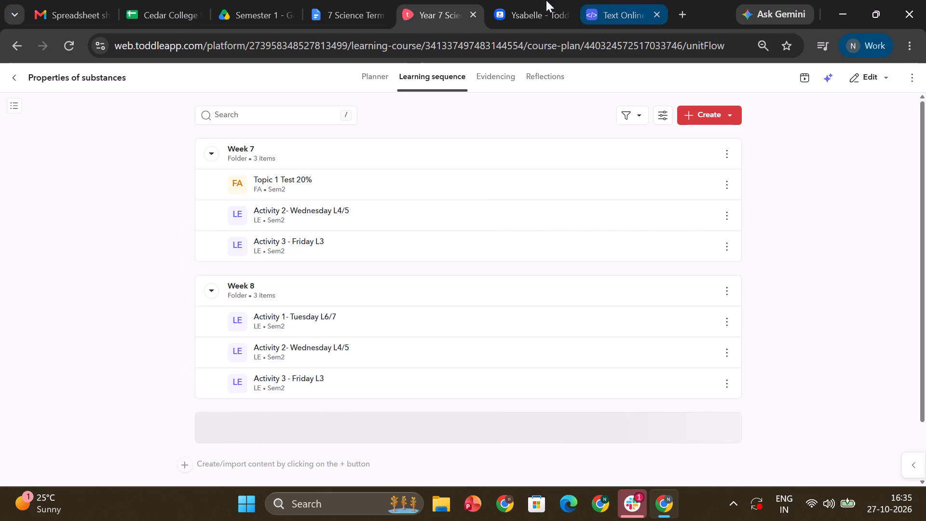
Create a learning experience in the Week 9 folder, titled "Activity 1- Tuesday L6/7" from the OneCompiler notes.
drag(348, 0, 340, 0)
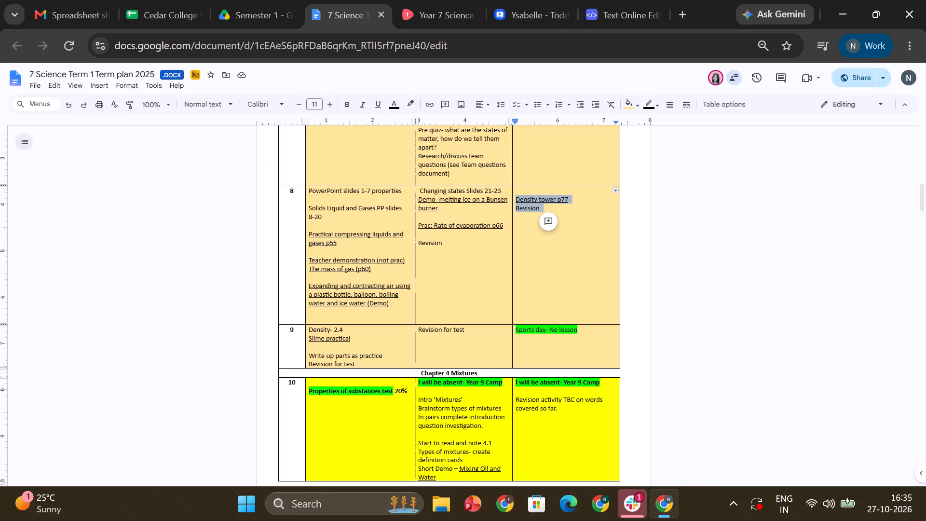
click(426, 0)
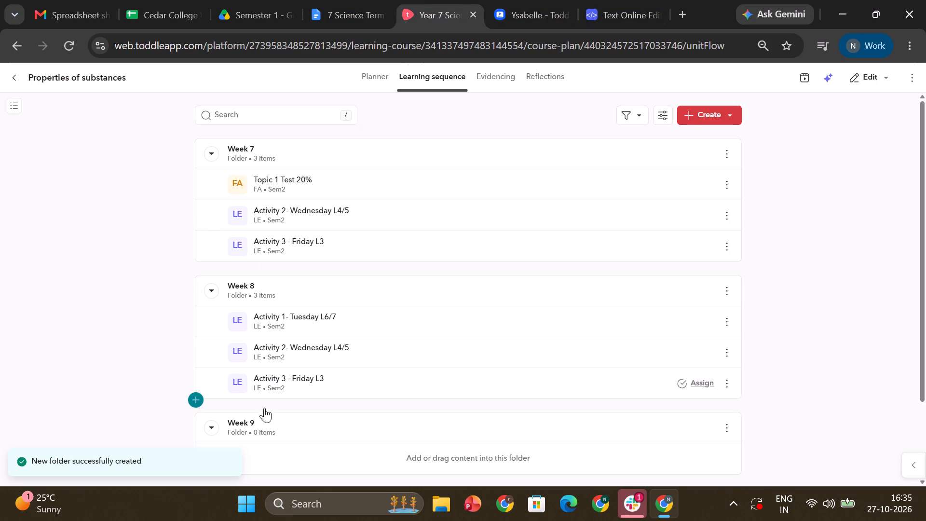
click(255, 456)
click(148, 304)
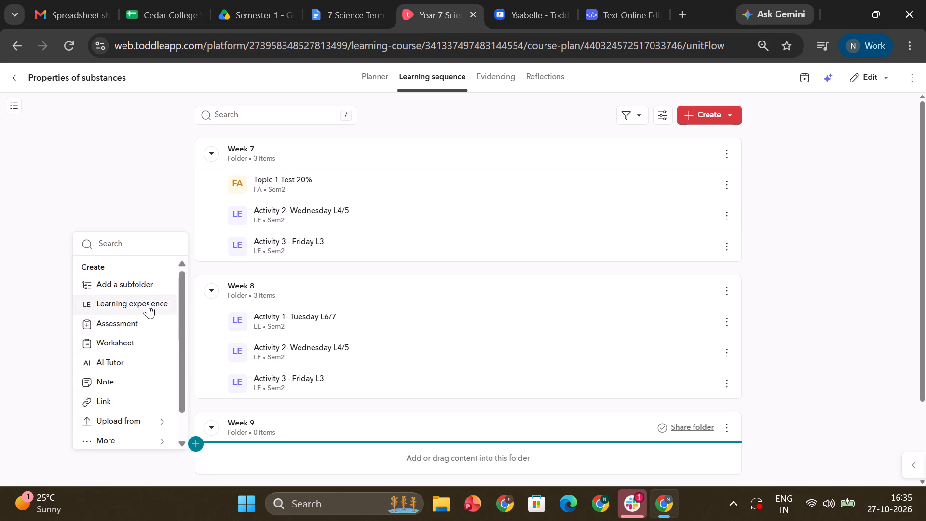
click(326, 0)
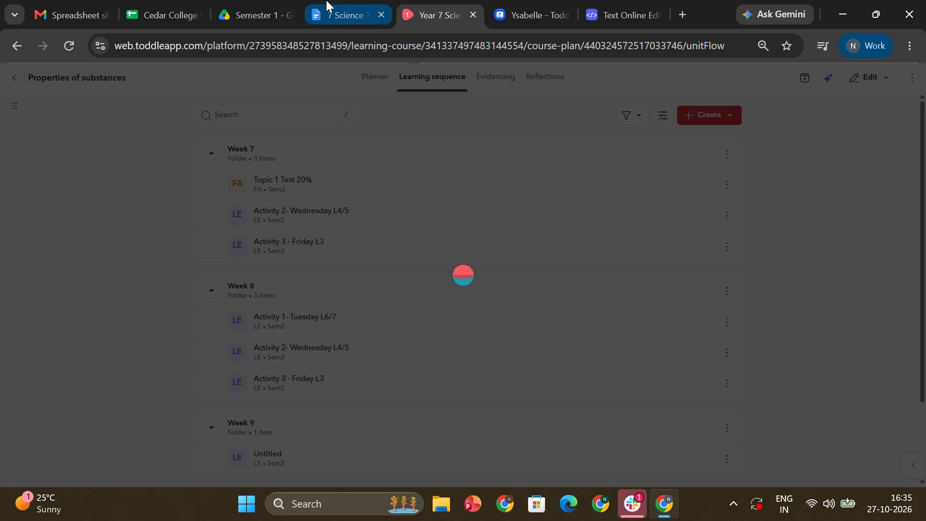
click(605, 0)
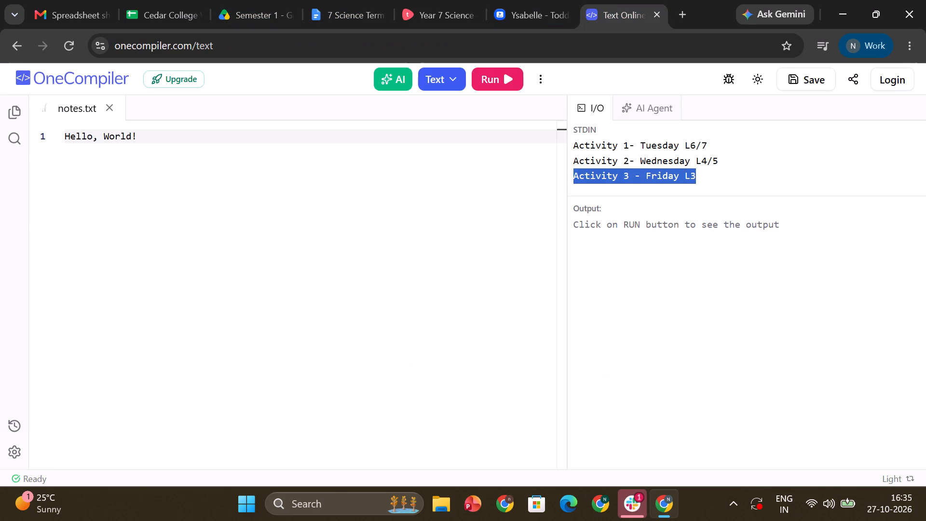
drag(711, 144, 573, 142)
key(ctrl+c)
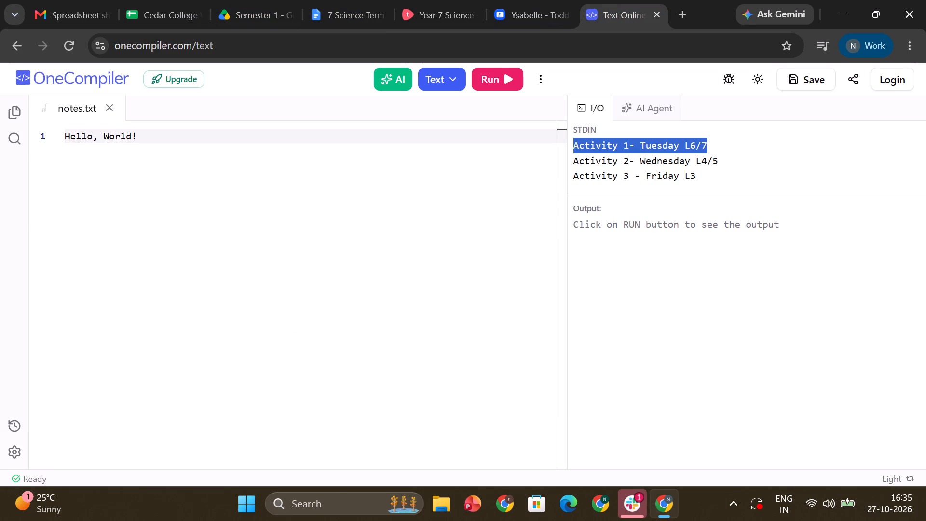
click(440, 0)
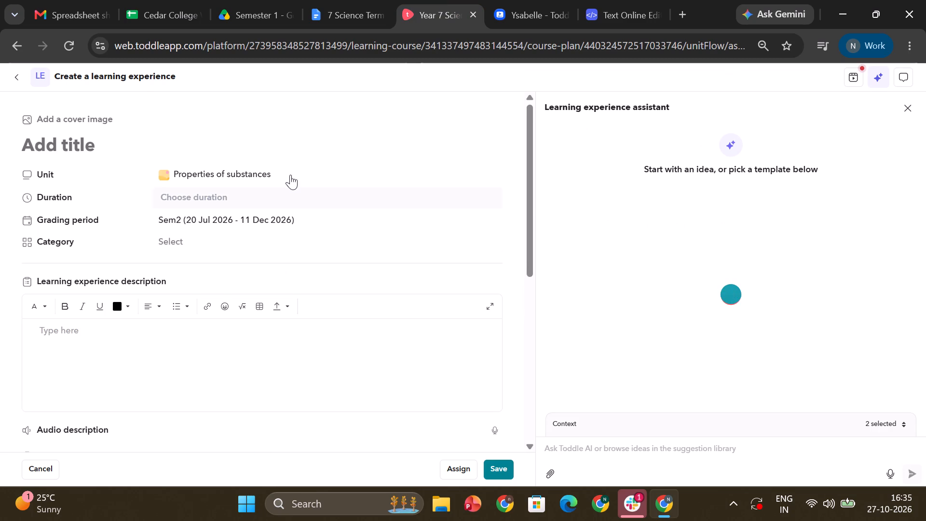
click(83, 144)
key(ctrl+v)
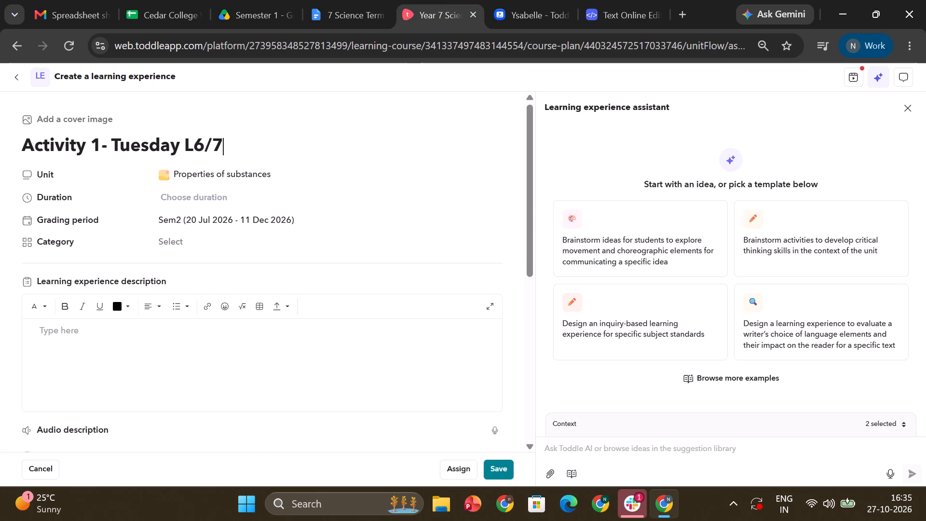
Copy the term plan's first Week 9 lesson, from "Density- 2.4" through "Revision for test", into the Activity 1 description.
click(352, 0)
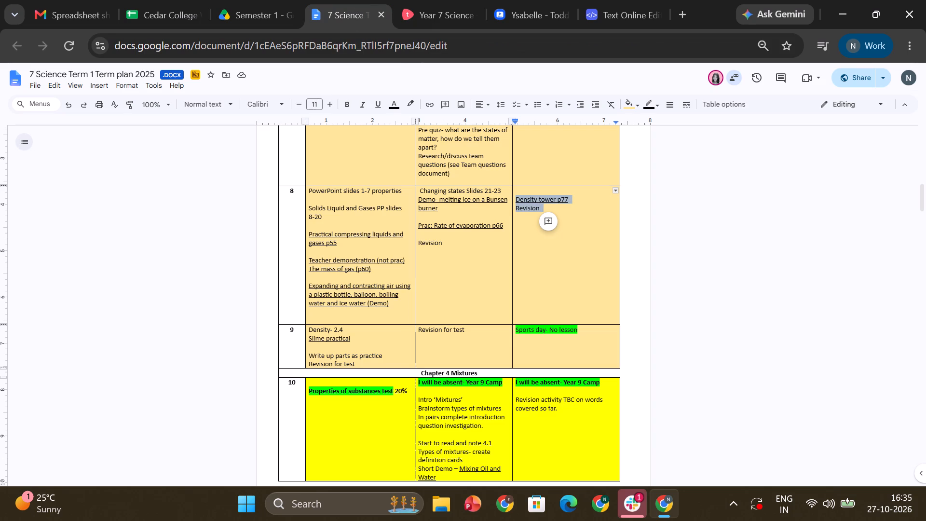
click(435, 3)
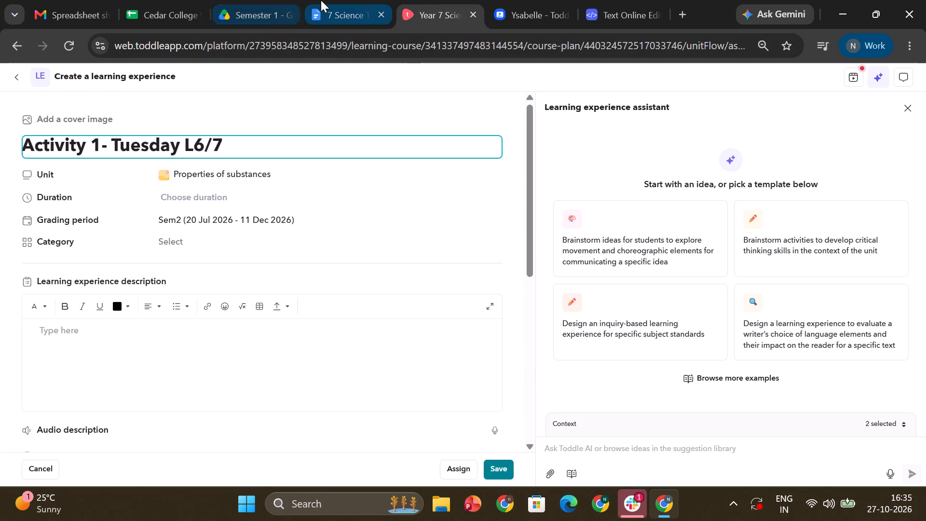
click(321, 0)
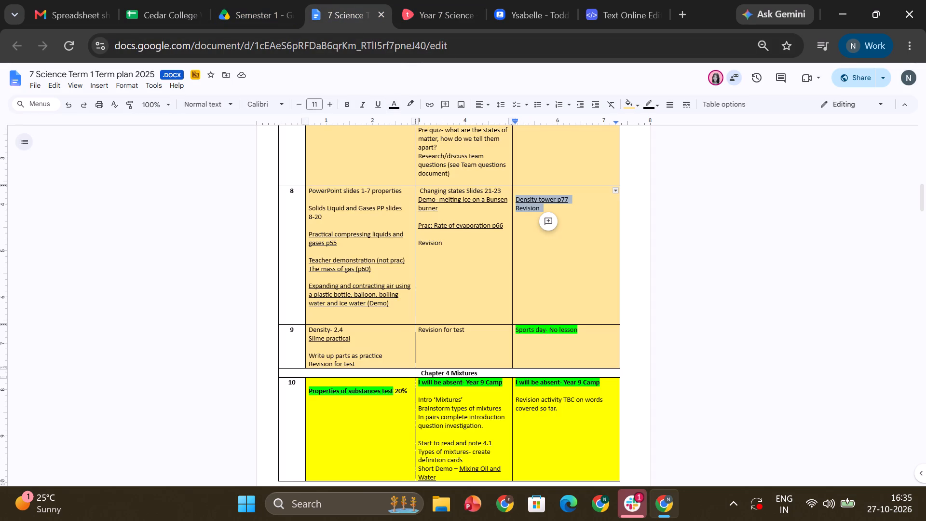
drag(359, 363, 317, 331)
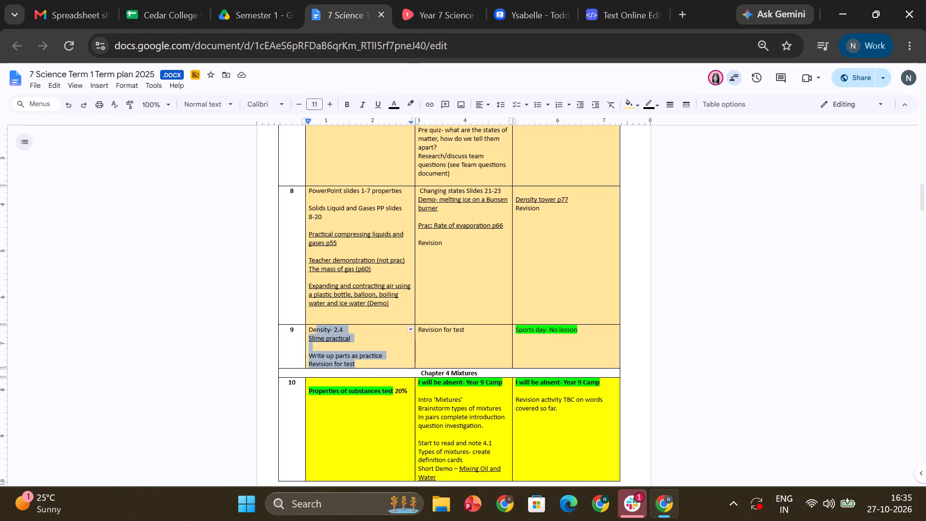
drag(317, 331, 307, 328)
key(ctrl+c)
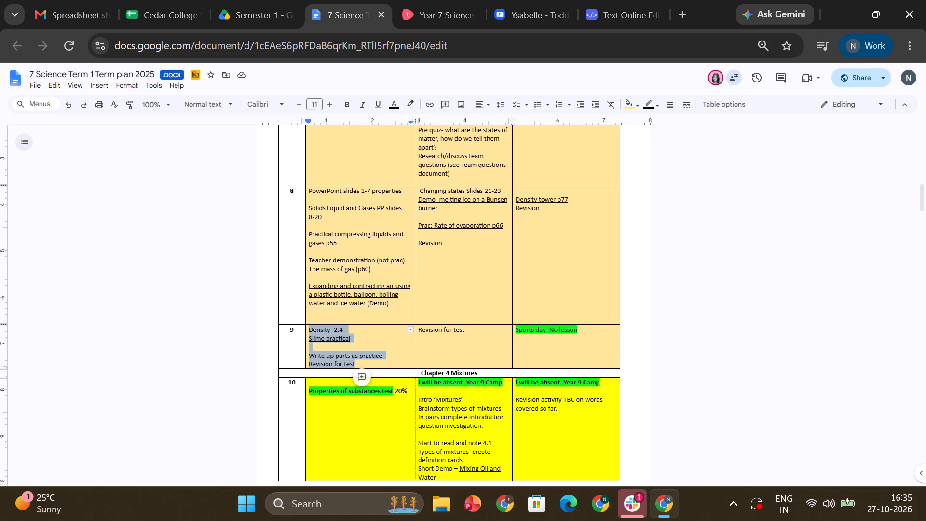
click(442, 0)
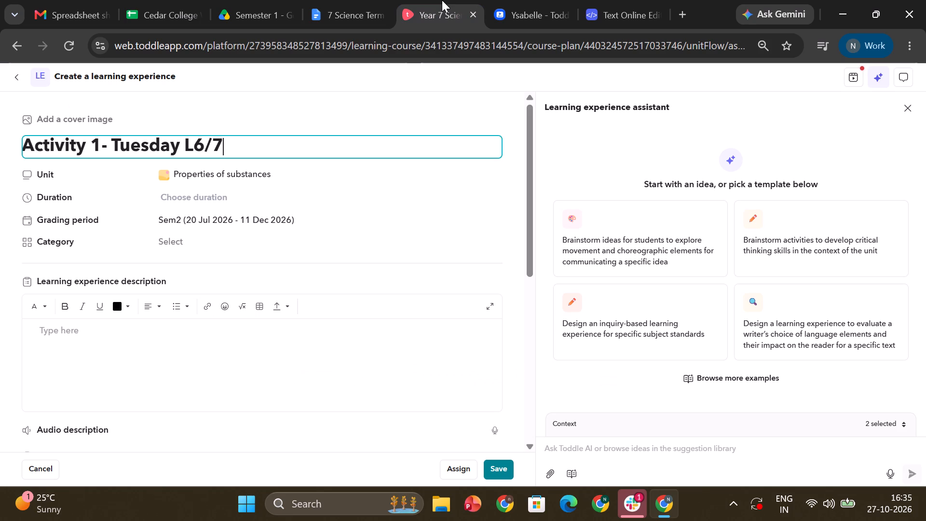
click(135, 350)
key(ctrl+v)
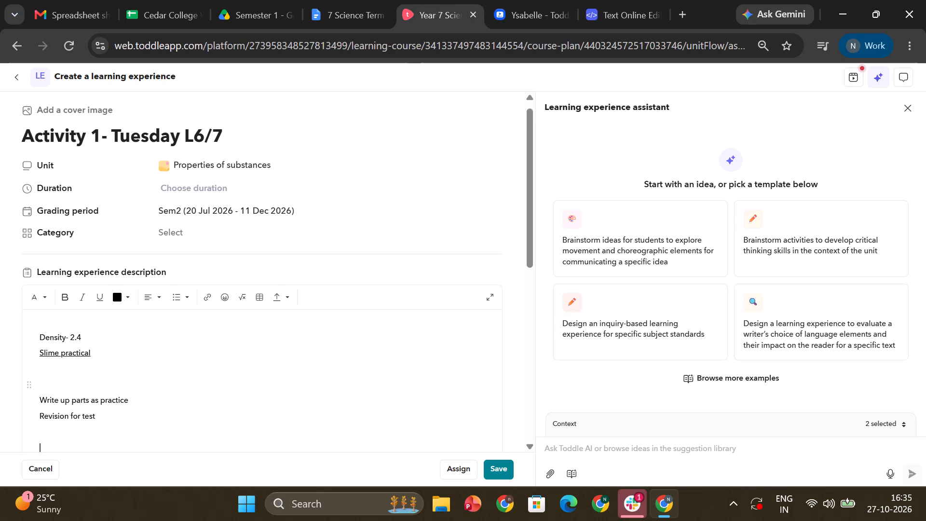
Remove the blank lines before, between and after the Activity 1 description's entries, and save the learning experience.
key(BackSpace)
key(BackSpace)
key(Up)
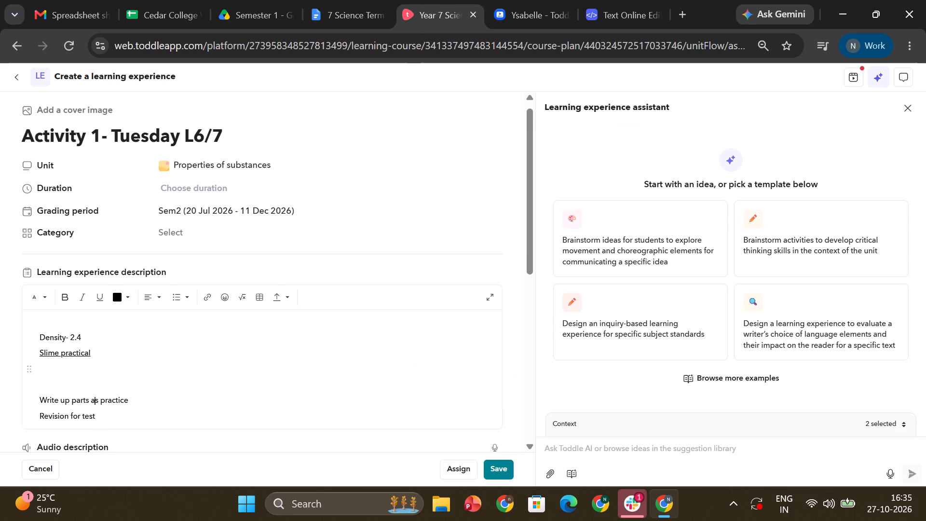
key(Up)
key(BackSpace)
key(BackSpace)
key(Up)
key(Up)
key(BackSpace)
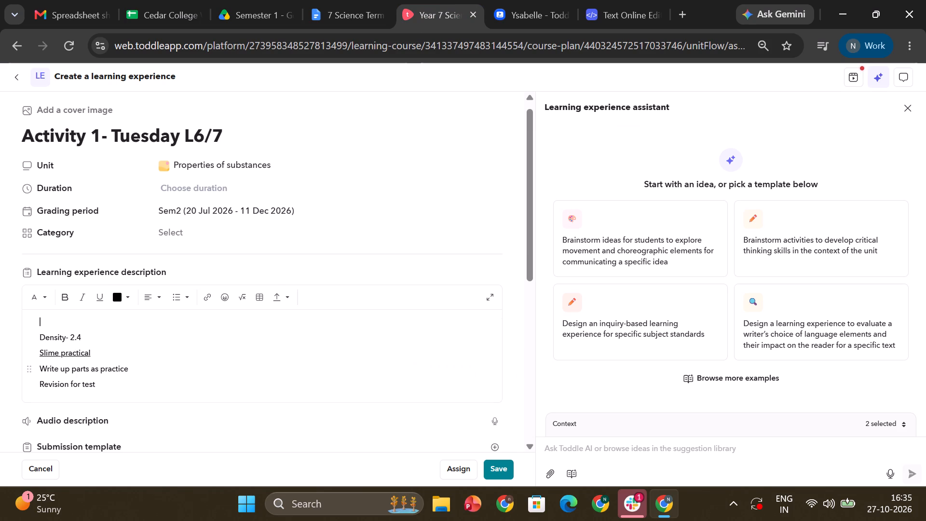
click(499, 464)
Create a learning experience below Activity 1 in the Week 9 folder, titled "Activity 2- Wednesday L4/5" from the OneCompiler notes.
scroll(407, 321, down, 2)
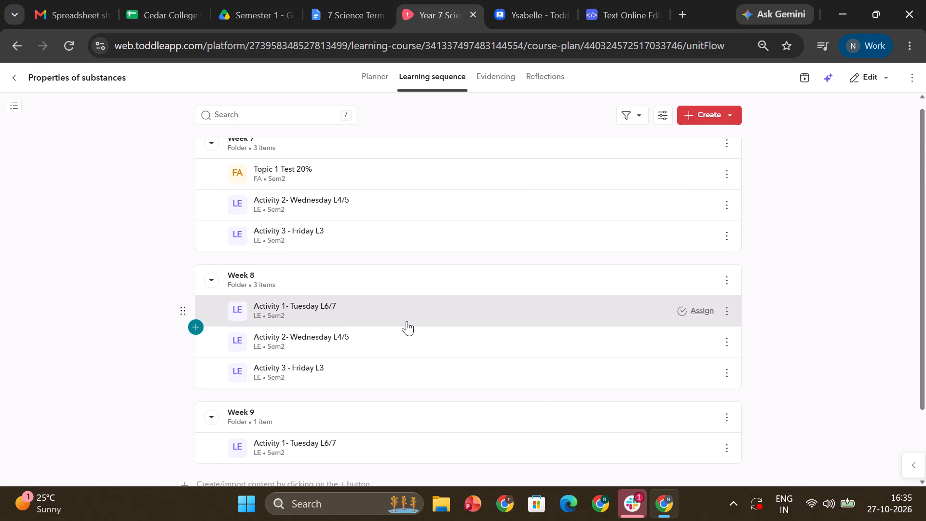
scroll(407, 321, down, 2)
click(597, 3)
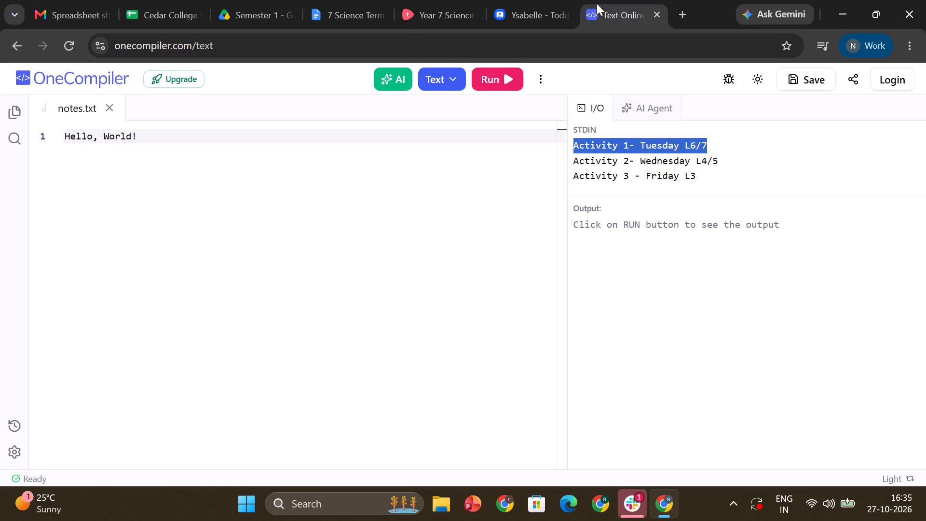
click(333, 0)
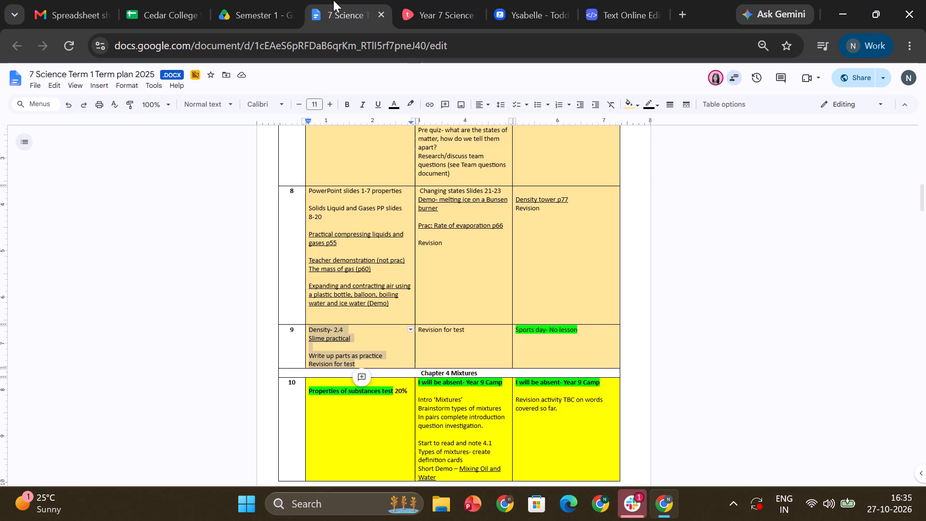
click(632, 0)
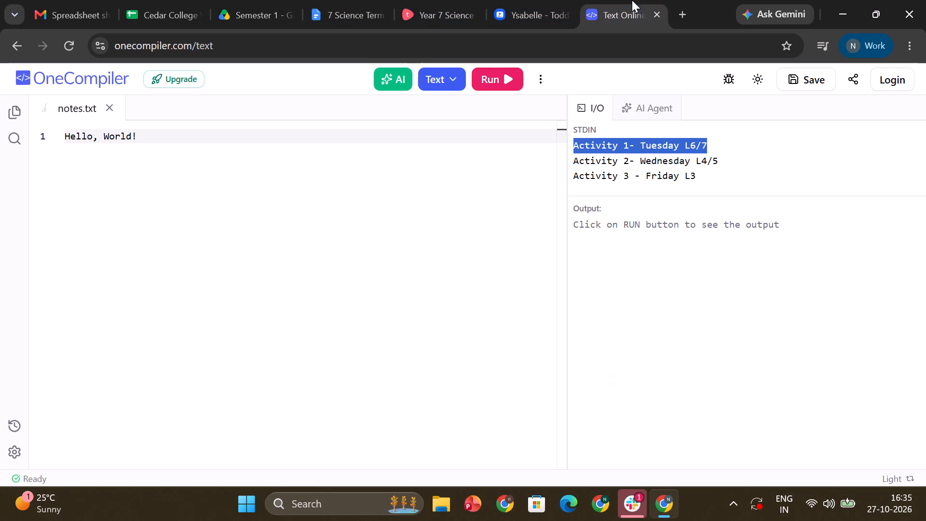
drag(722, 160, 572, 166)
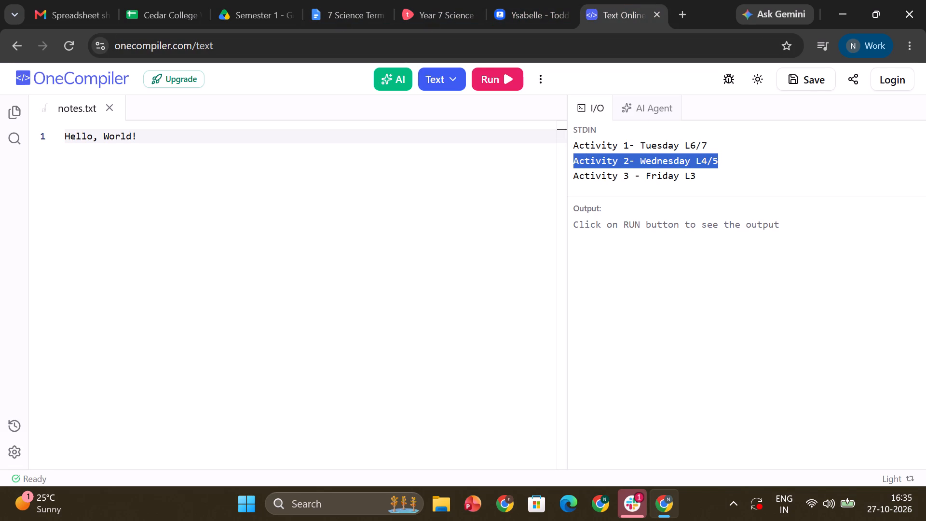
key(ctrl+c)
click(417, 0)
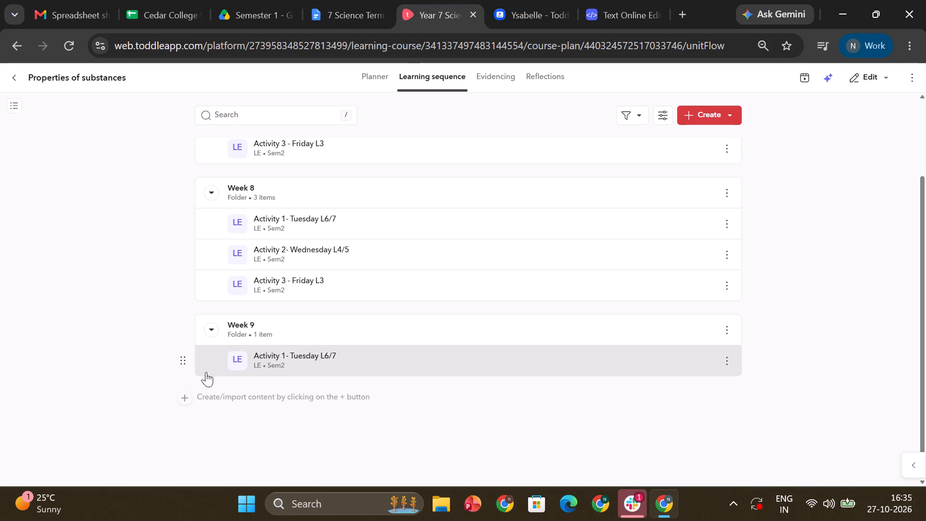
click(196, 376)
click(136, 239)
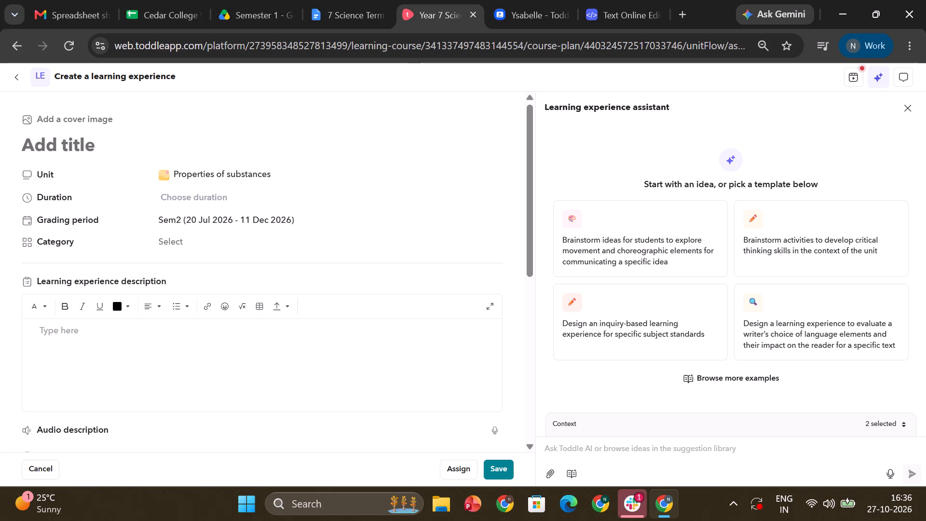
click(63, 153)
key(ctrl+v)
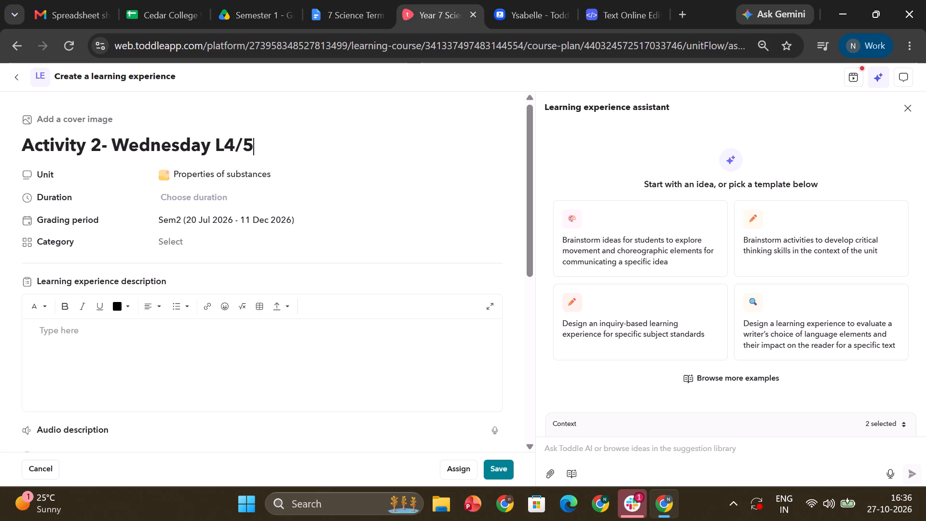
Copy the term plan's Week 9 Wednesday content, "Revision for test", into the Activity 2 description and save the learning experience.
click(332, 0)
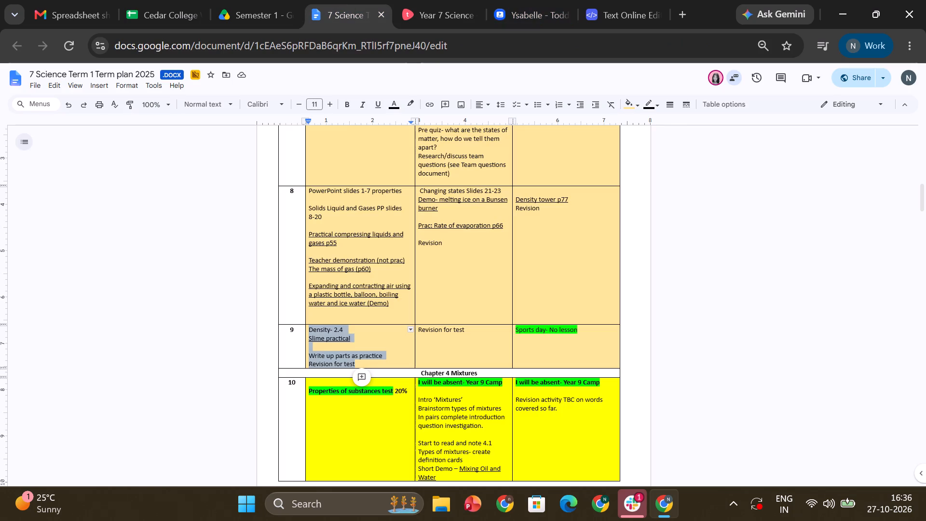
drag(468, 333, 418, 334)
key(ctrl+c)
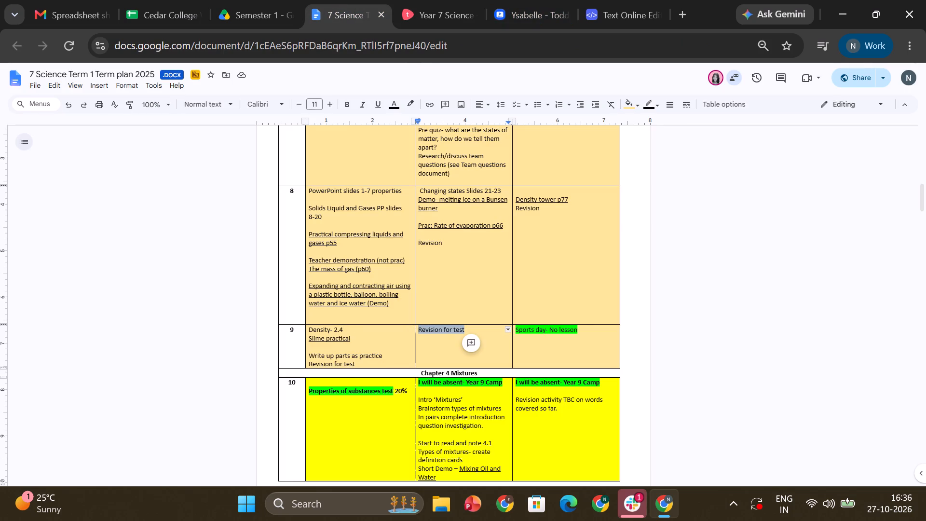
click(444, 0)
click(110, 344)
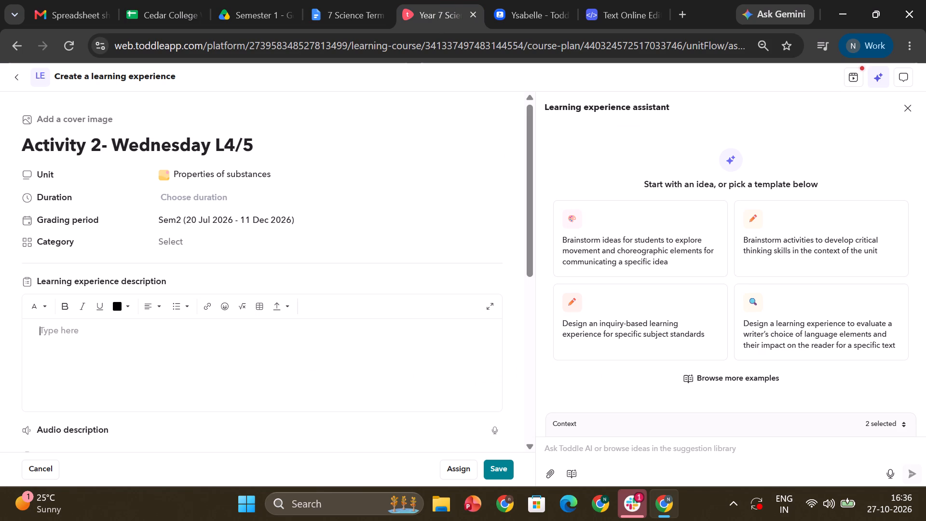
key(ctrl+v)
click(495, 467)
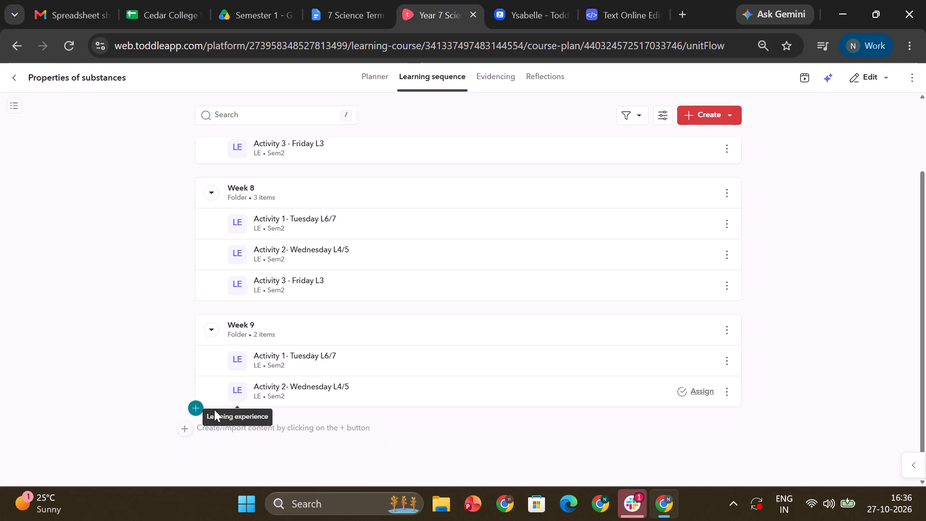
Open the content options below Activity 2 in the Week 9 folder and check the term plan's Week 9 Friday entry.
click(193, 403)
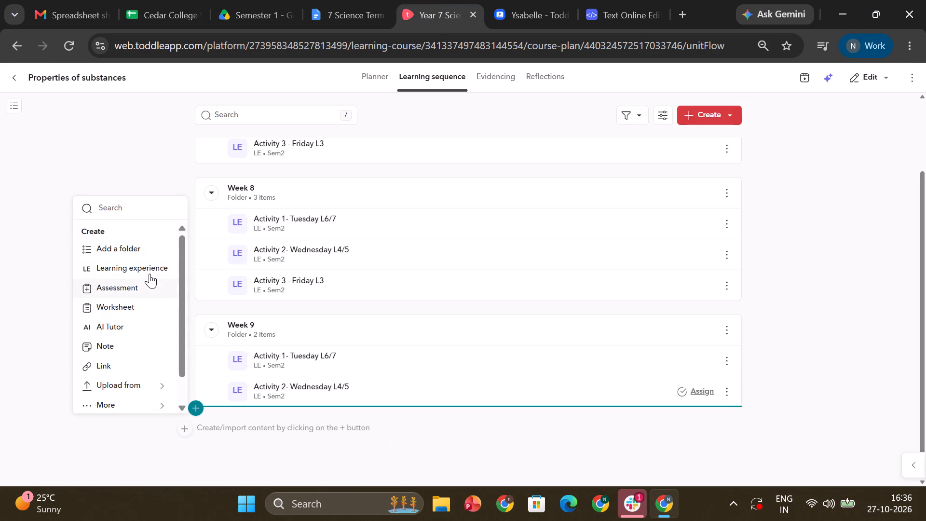
click(339, 0)
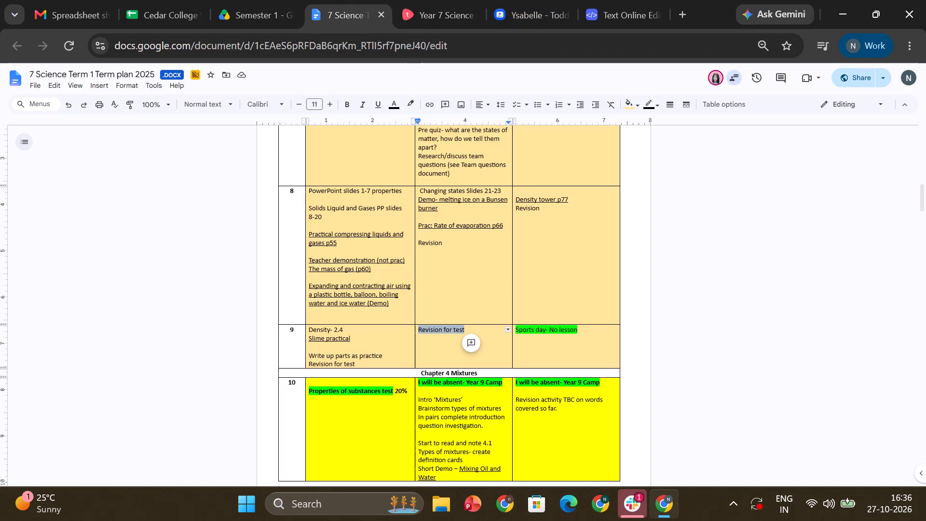
click(419, 0)
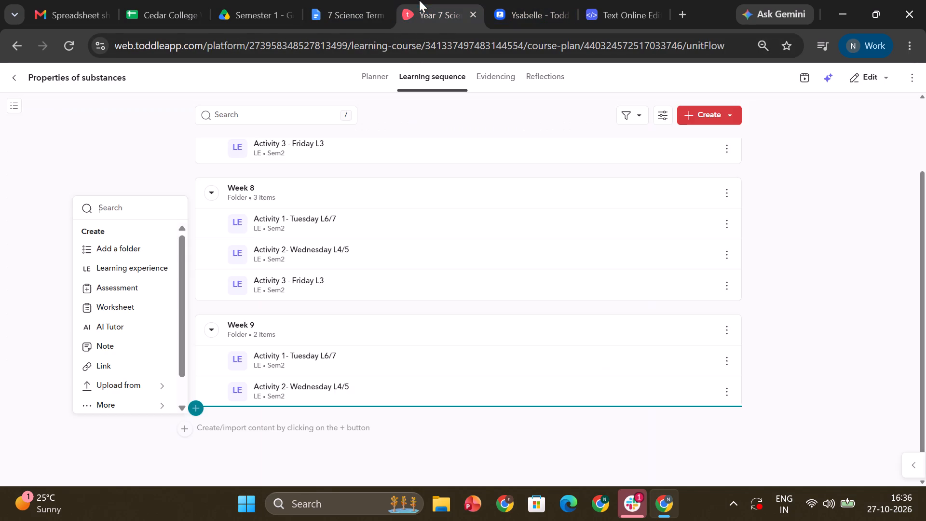
click(328, 0)
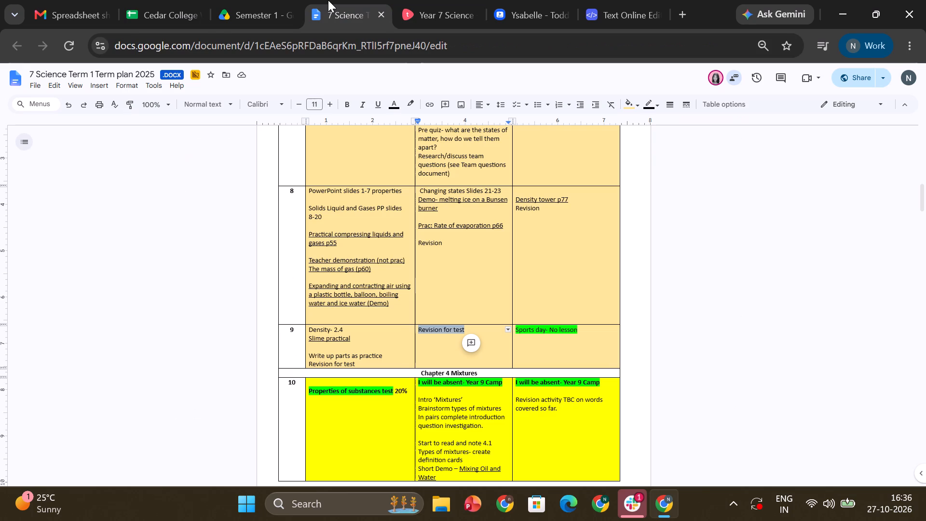